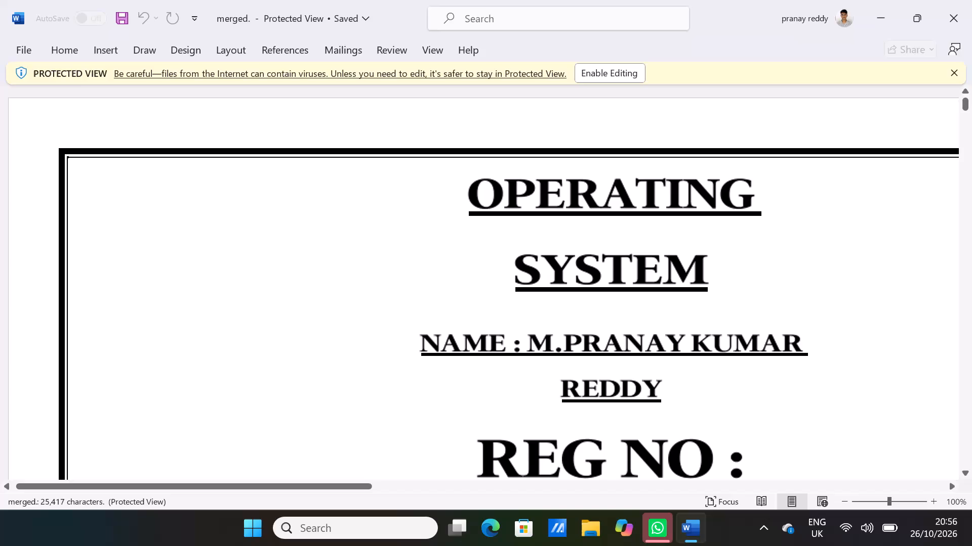
Enable editing of the protected merged document.
{"action": "left_click", "coordinate": [620, 76]}
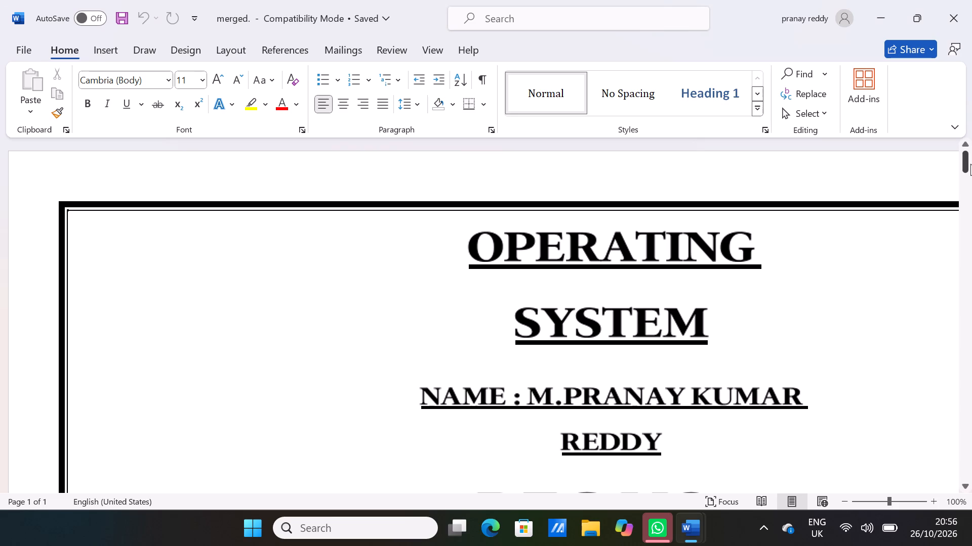
Look through the merged lab document from the cover page to the Lab 2 basic shell programs section.
{"action": "left_click_drag", "start_coordinate": [965, 160], "coordinate": [965, 234]}
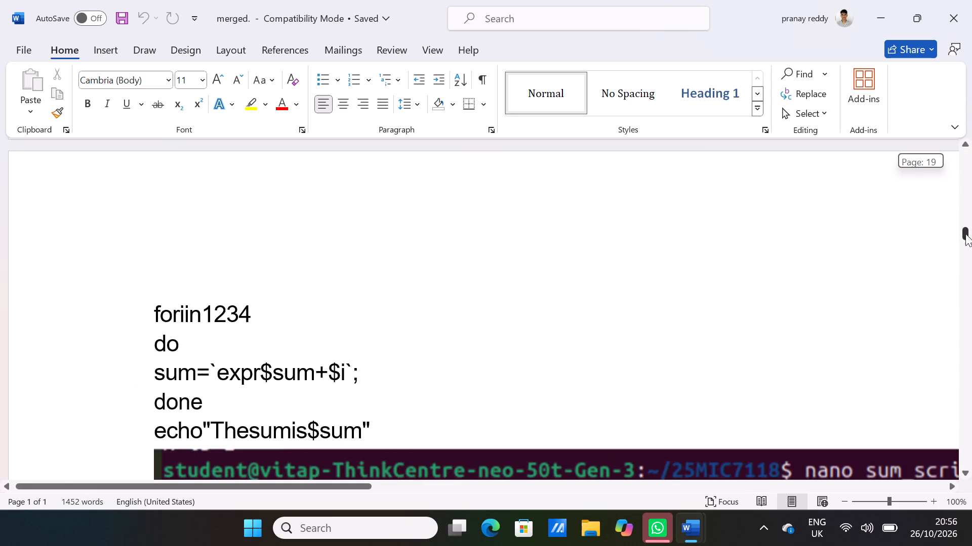
{"action": "left_click_drag", "start_coordinate": [965, 234], "coordinate": [965, 162]}
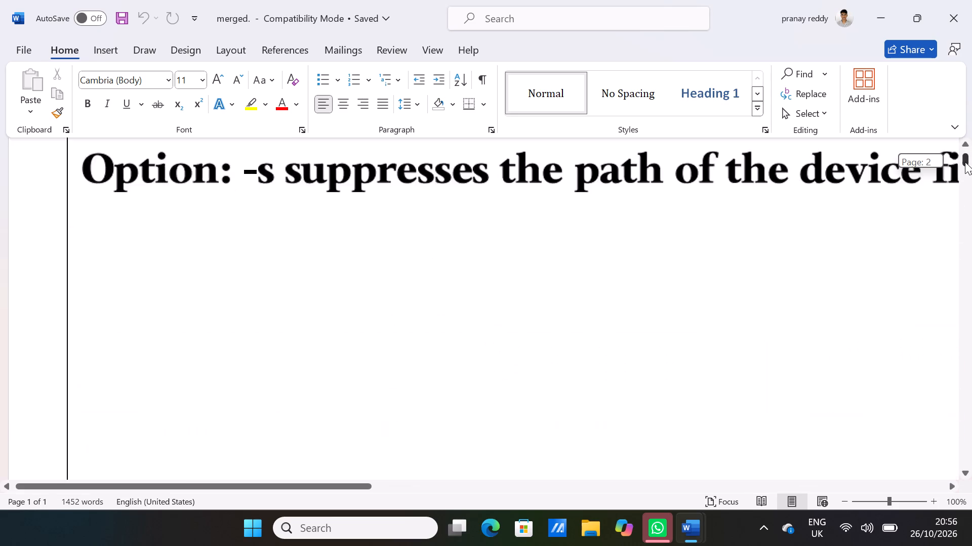
{"action": "left_click_drag", "start_coordinate": [965, 162], "coordinate": [963, 140]}
{"action": "scroll", "coordinate": [629, 320], "scroll_direction": "down", "scroll_amount": 3, "text": "ctrl"}
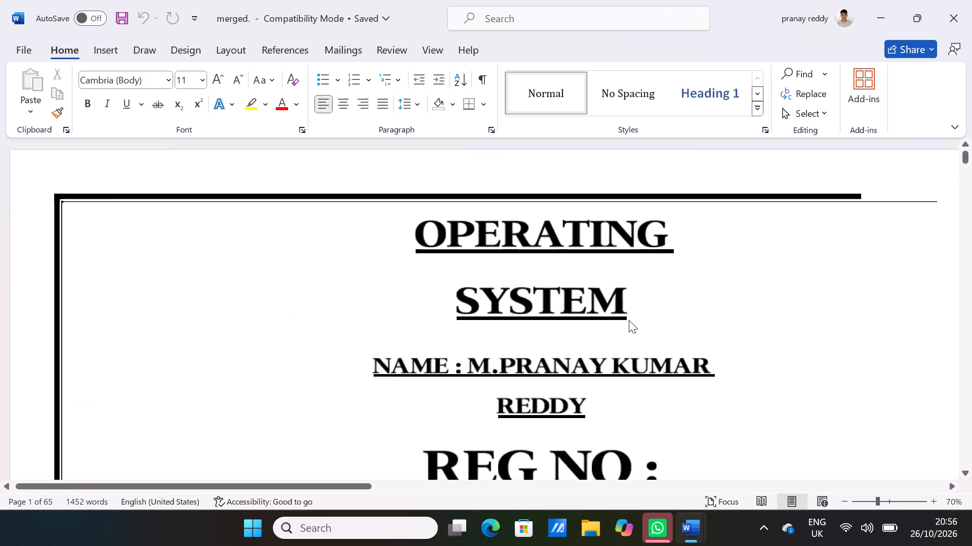
{"action": "scroll", "coordinate": [629, 320], "scroll_direction": "right", "scroll_amount": 1}
{"action": "scroll", "coordinate": [645, 313], "scroll_direction": "down", "scroll_amount": 2, "text": "ctrl"}
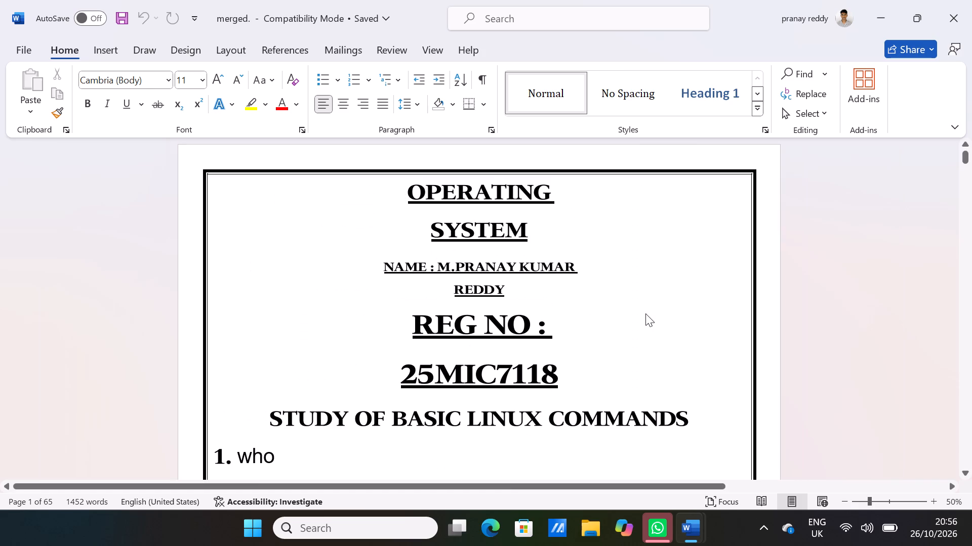
{"action": "scroll", "coordinate": [600, 358], "scroll_direction": "down", "scroll_amount": 1}
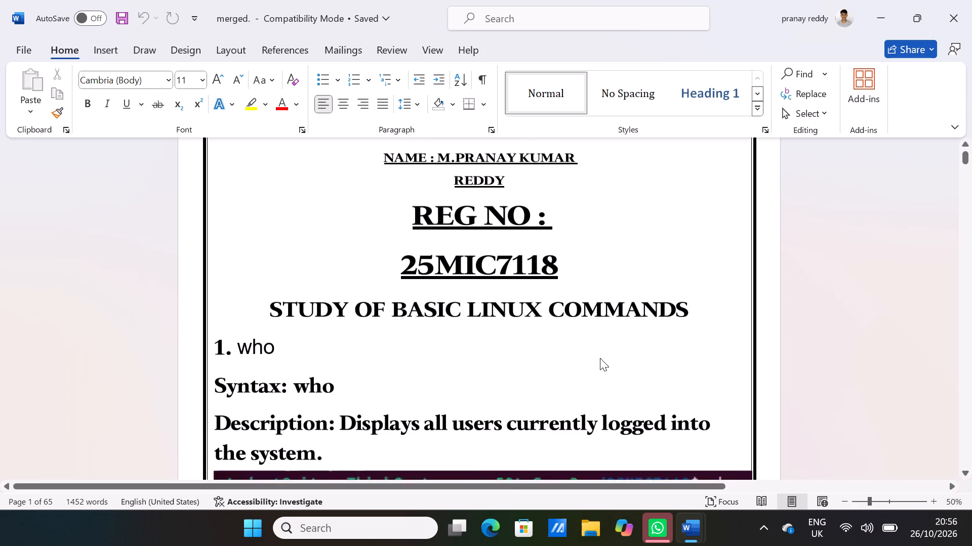
{"action": "scroll", "coordinate": [600, 358], "scroll_direction": "down", "scroll_amount": 1}
{"action": "scroll", "coordinate": [600, 358], "scroll_direction": "up", "scroll_amount": 2}
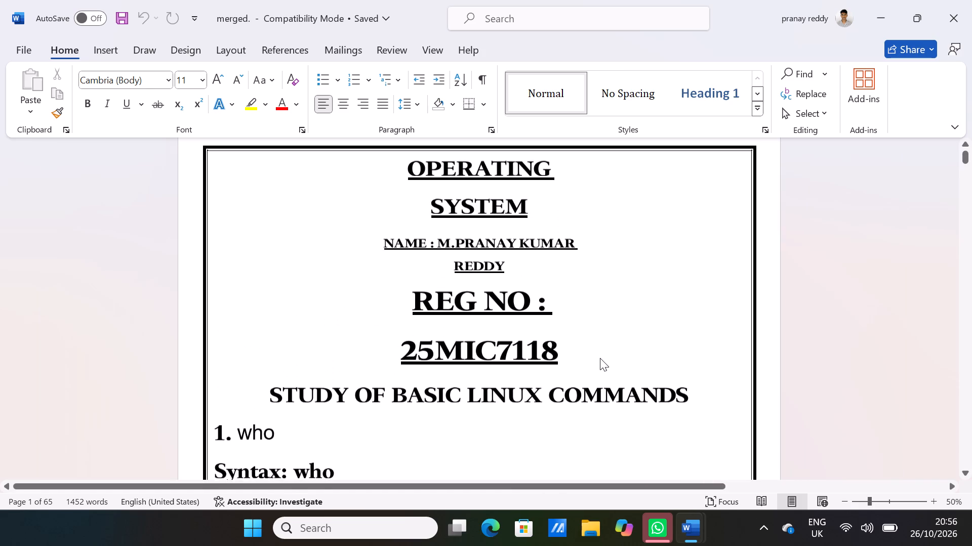
{"action": "scroll", "coordinate": [600, 358], "scroll_direction": "up", "scroll_amount": 1}
{"action": "scroll", "coordinate": [600, 358], "scroll_direction": "down", "scroll_amount": 7}
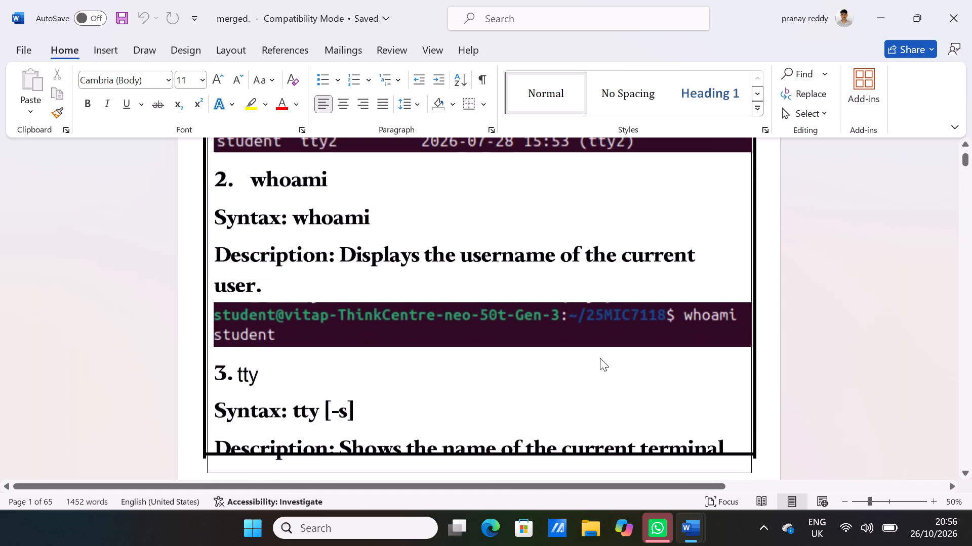
{"action": "scroll", "coordinate": [600, 358], "scroll_direction": "down", "scroll_amount": 15}
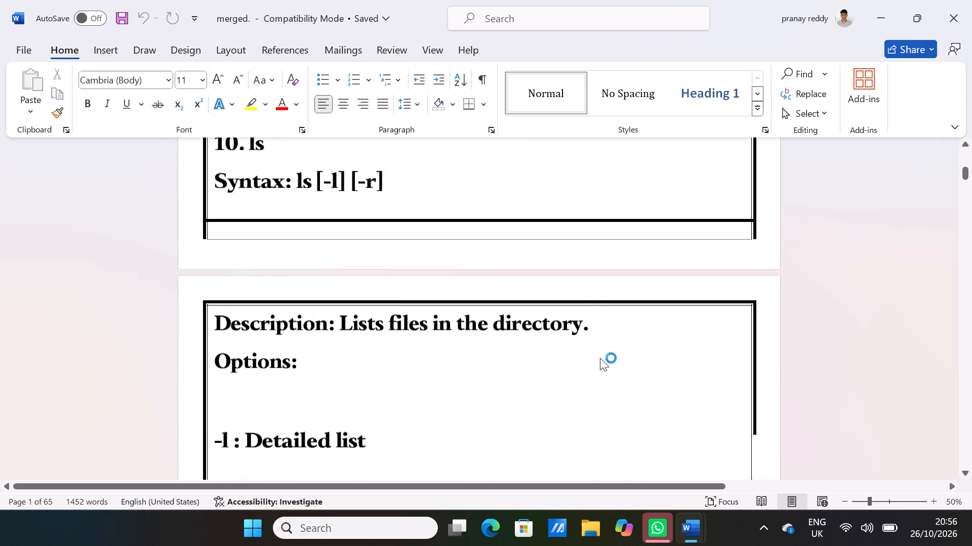
{"action": "scroll", "coordinate": [600, 358], "scroll_direction": "down", "scroll_amount": 14}
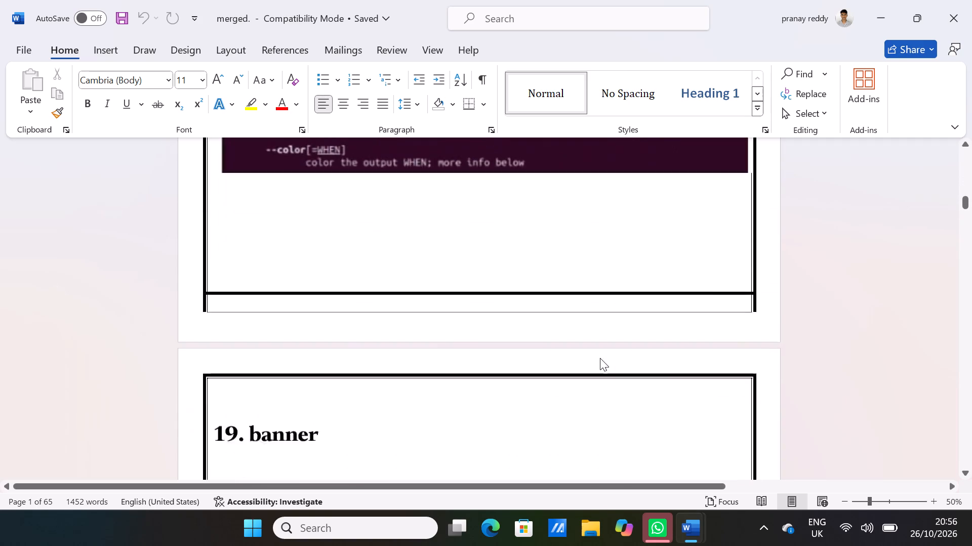
{"action": "scroll", "coordinate": [600, 358], "scroll_direction": "down", "scroll_amount": 13}
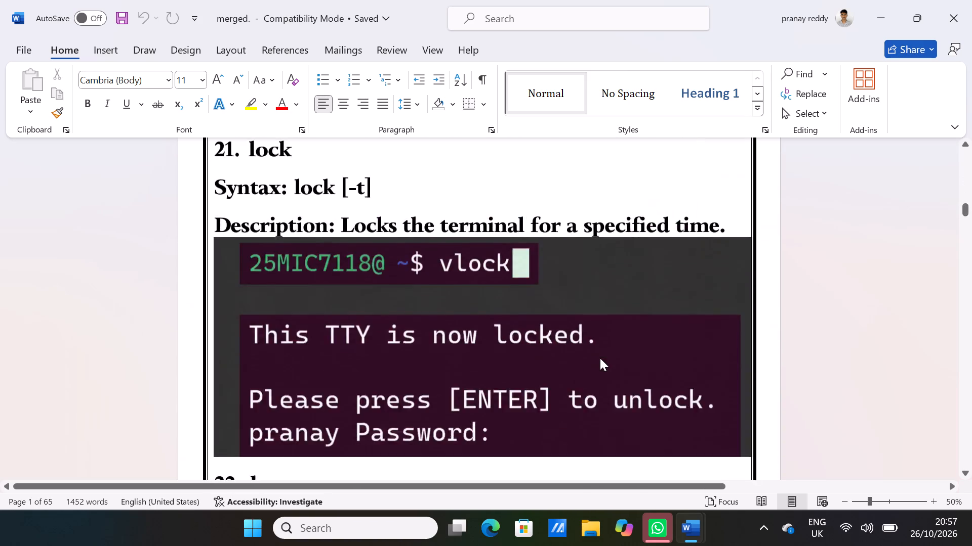
{"action": "scroll", "coordinate": [600, 358], "scroll_direction": "down", "scroll_amount": 12}
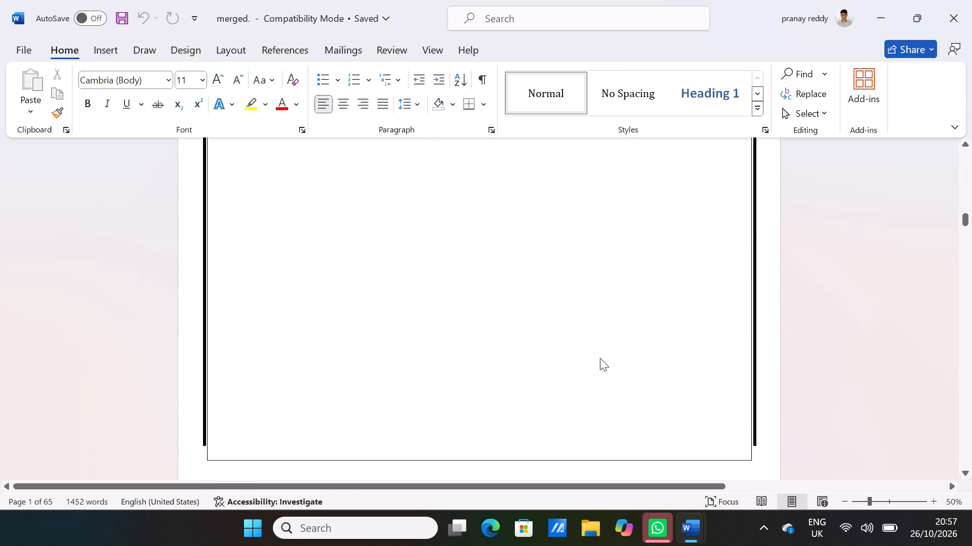
{"action": "scroll", "coordinate": [600, 358], "scroll_direction": "down", "scroll_amount": 4}
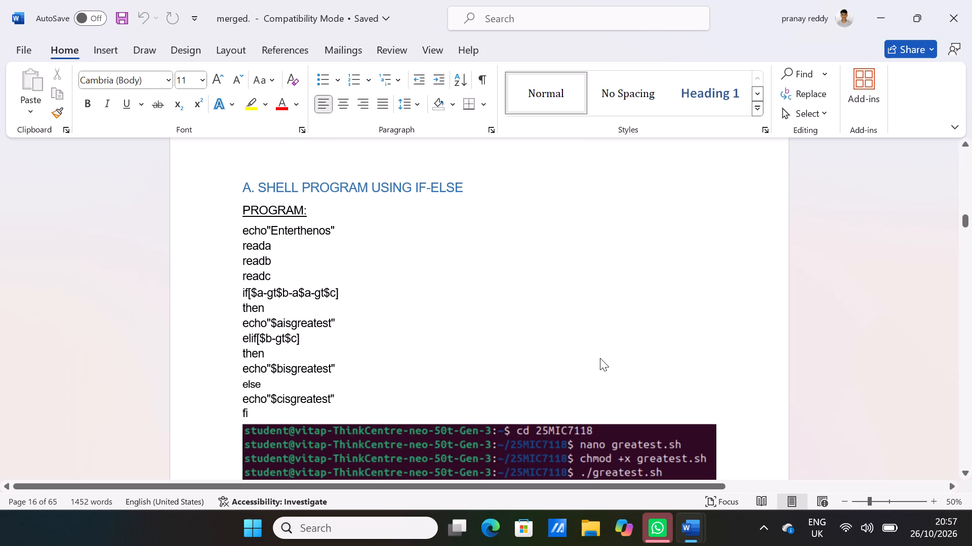
Apply the Narrow margin preset to the section starting at the LAB – 2 : BASIC SHELL PROGRAMS heading.
{"action": "scroll", "coordinate": [490, 258], "scroll_direction": "up", "scroll_amount": 1}
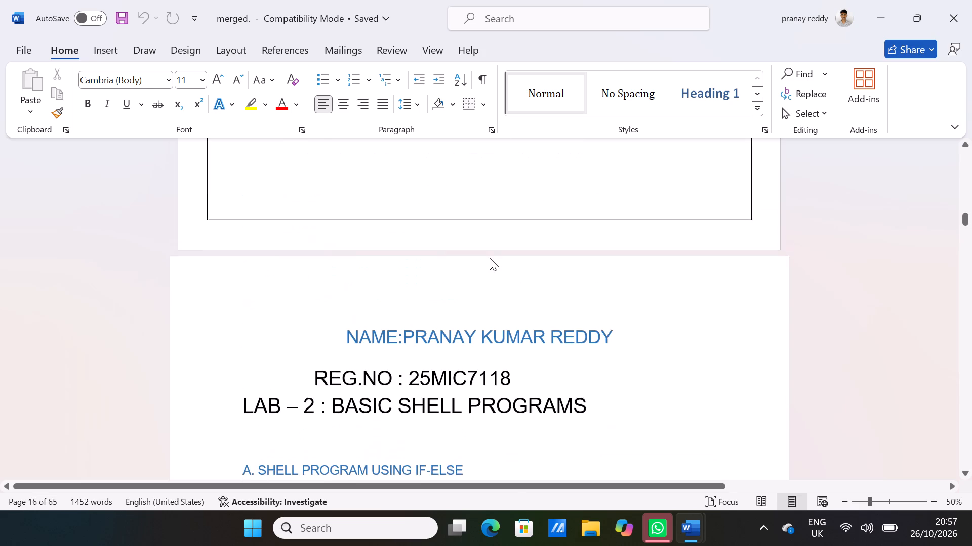
{"action": "scroll", "coordinate": [490, 258], "scroll_direction": "up", "scroll_amount": 1}
{"action": "left_click", "coordinate": [490, 258]}
{"action": "left_click", "coordinate": [329, 316]}
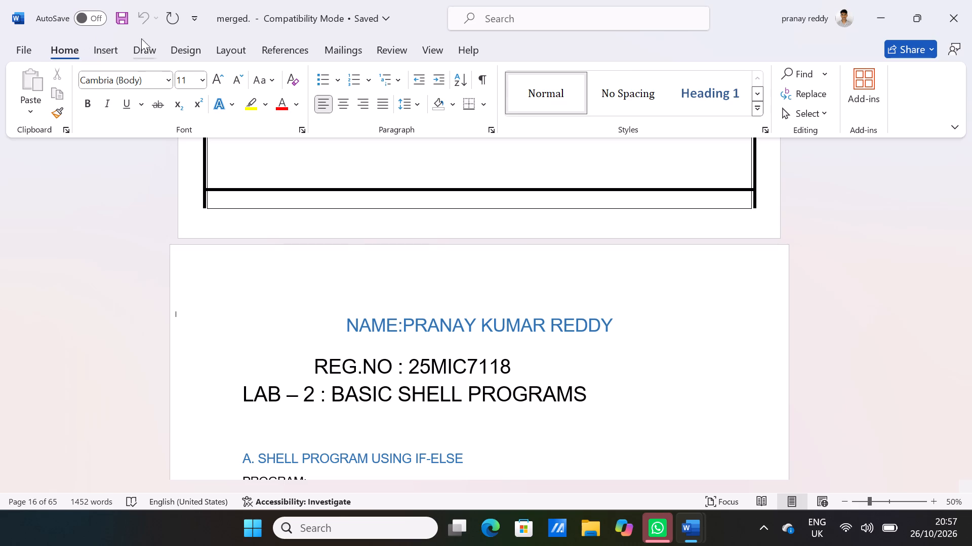
{"action": "left_click", "coordinate": [181, 47]}
{"action": "left_click", "coordinate": [226, 49]}
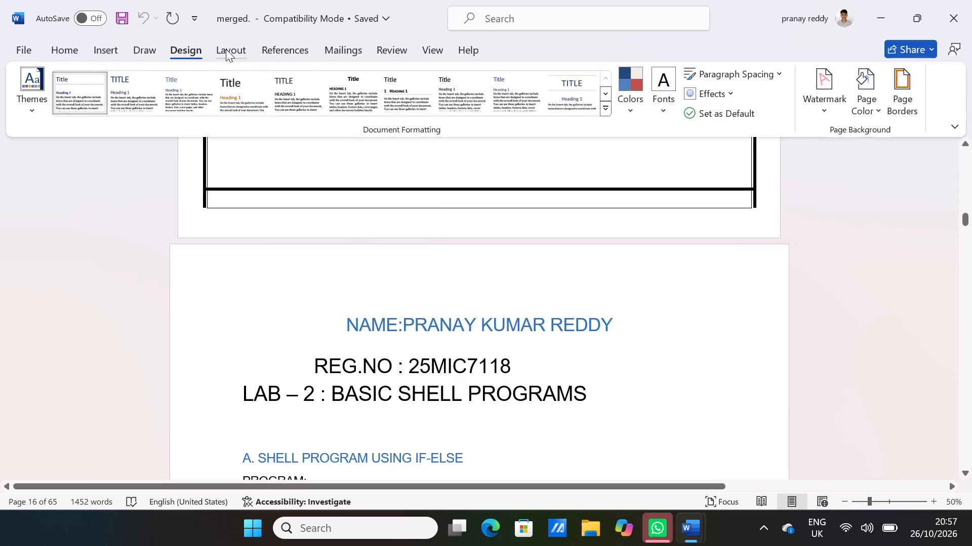
{"action": "left_click", "coordinate": [40, 86]}
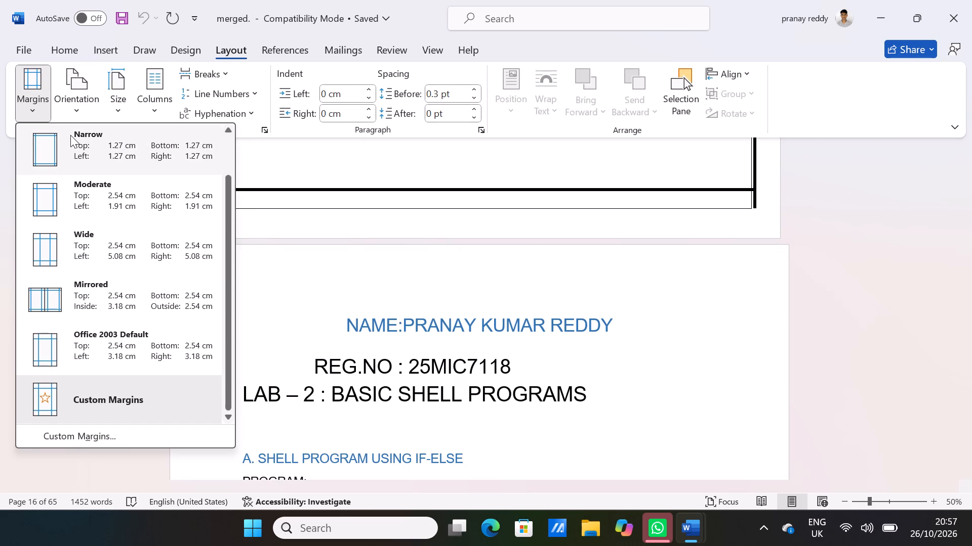
{"action": "left_click", "coordinate": [70, 136]}
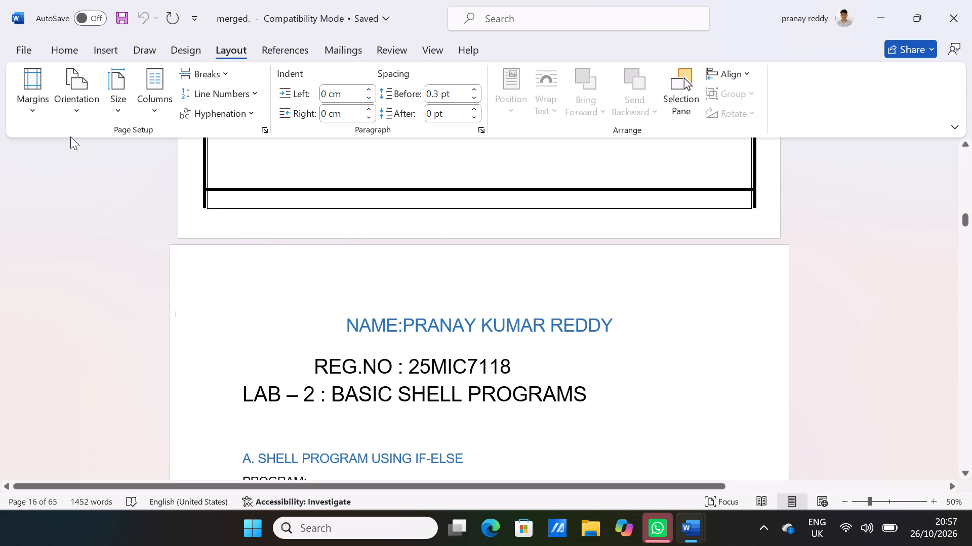
{"action": "left_click", "coordinate": [233, 348]}
{"action": "scroll", "coordinate": [233, 348], "scroll_direction": "down", "scroll_amount": 1}
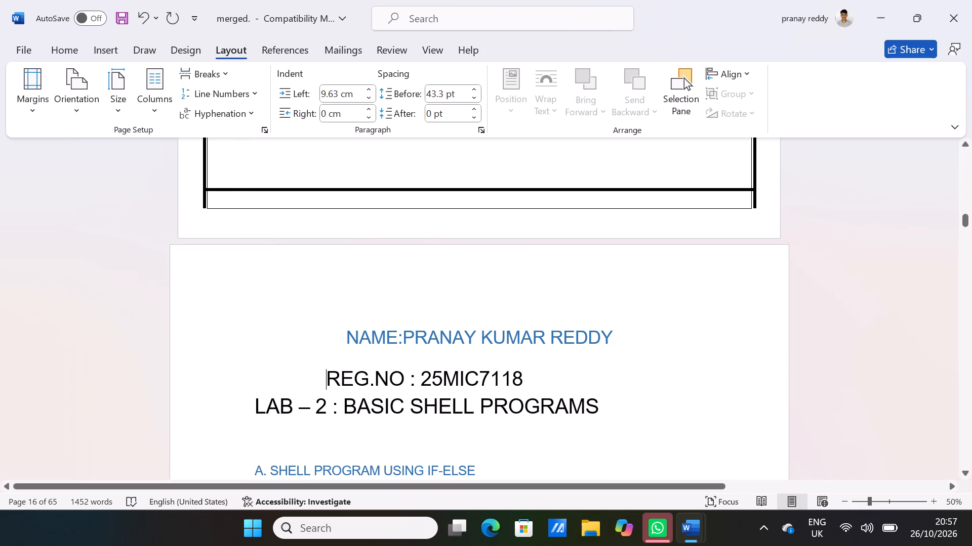
{"action": "scroll", "coordinate": [233, 348], "scroll_direction": "down", "scroll_amount": 1}
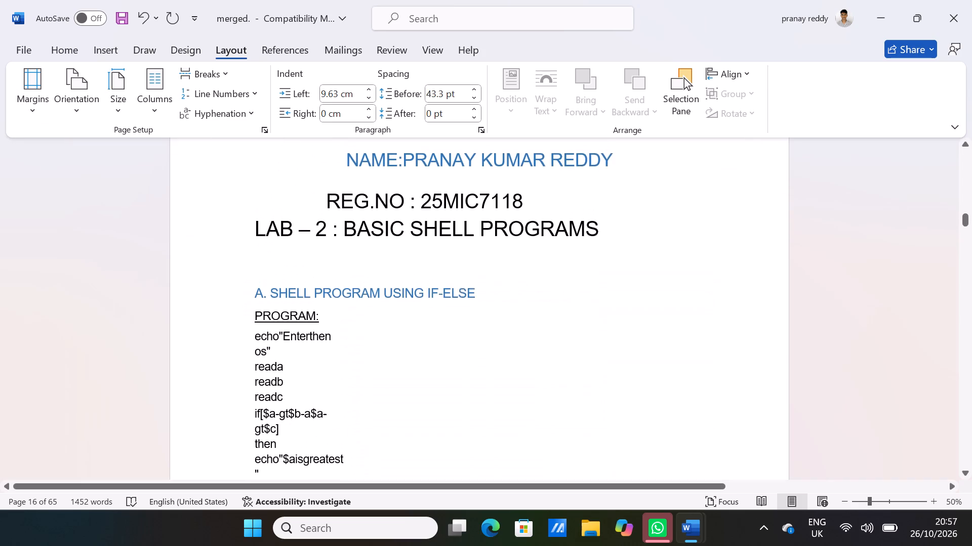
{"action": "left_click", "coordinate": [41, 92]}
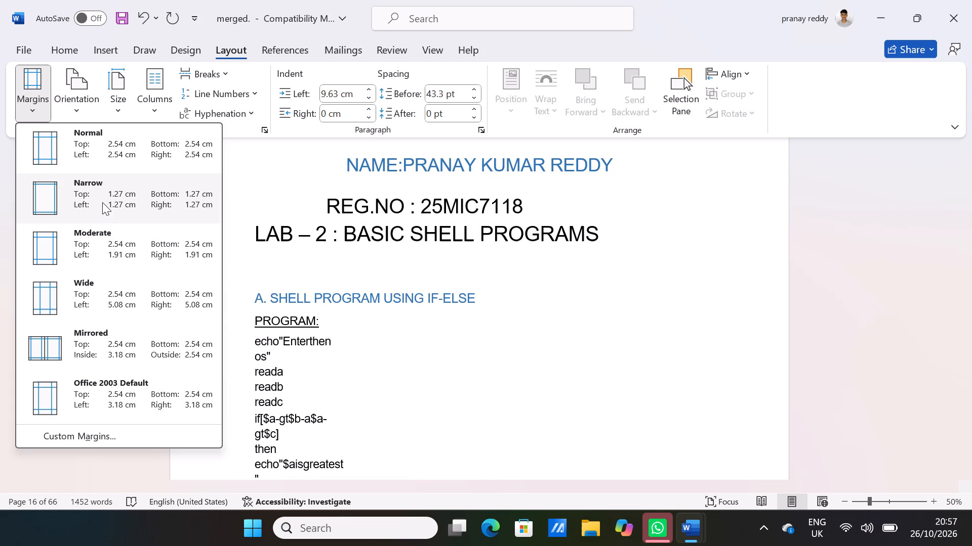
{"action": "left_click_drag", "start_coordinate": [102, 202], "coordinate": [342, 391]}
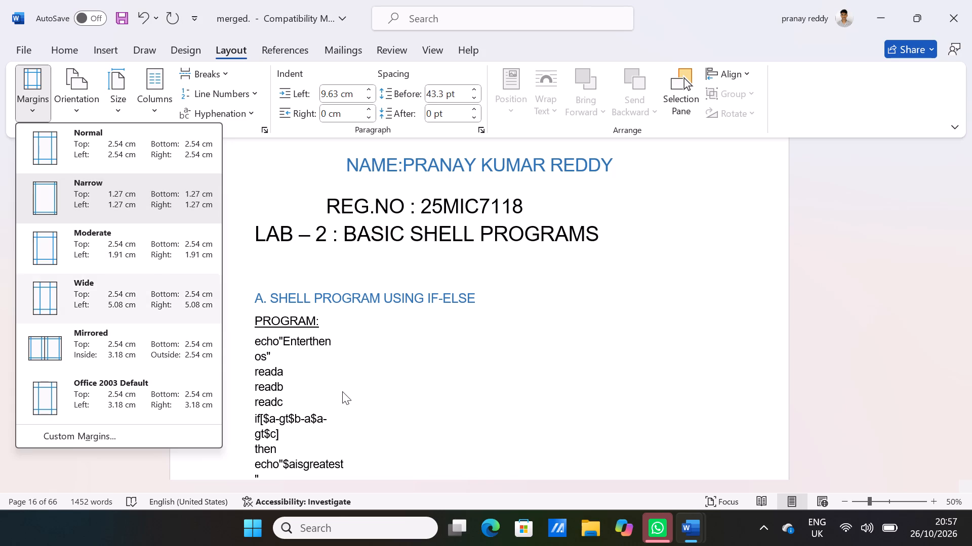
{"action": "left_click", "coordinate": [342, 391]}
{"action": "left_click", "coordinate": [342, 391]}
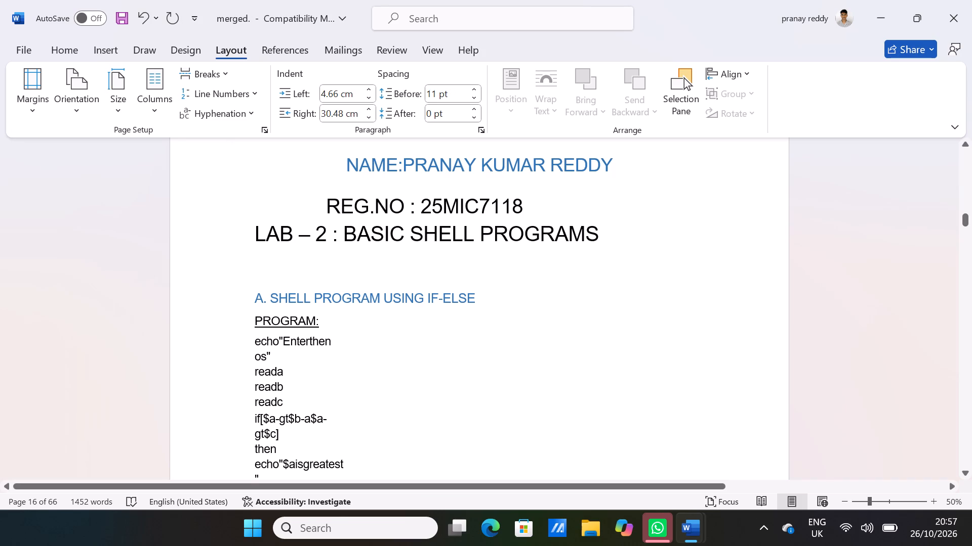
Select the Lab 2 content from the start of its first page through the factorial program's output and try to change its page margins.
{"action": "scroll", "coordinate": [203, 241], "scroll_direction": "up", "scroll_amount": 1}
{"action": "left_click_drag", "start_coordinate": [172, 204], "coordinate": [182, 213]}
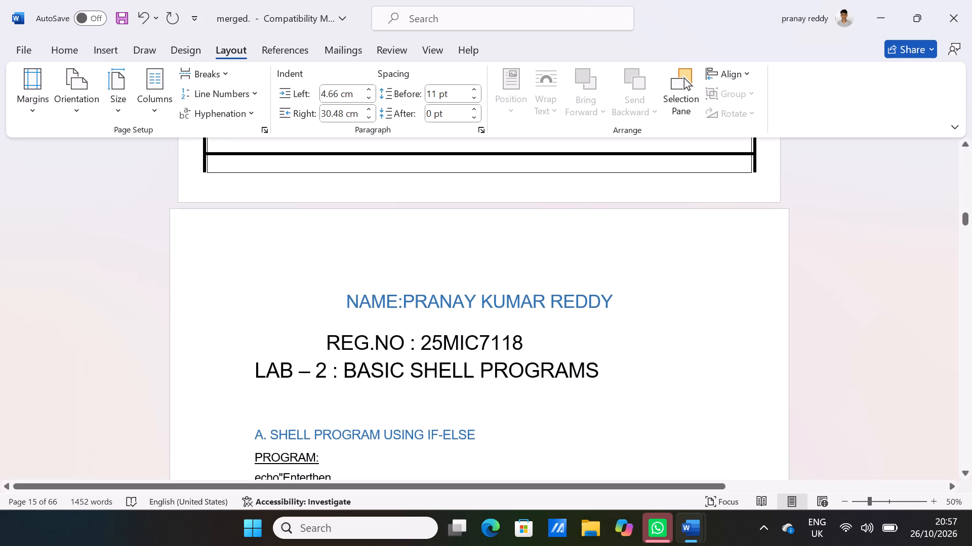
{"action": "left_click_drag", "start_coordinate": [182, 213], "coordinate": [393, 545]}
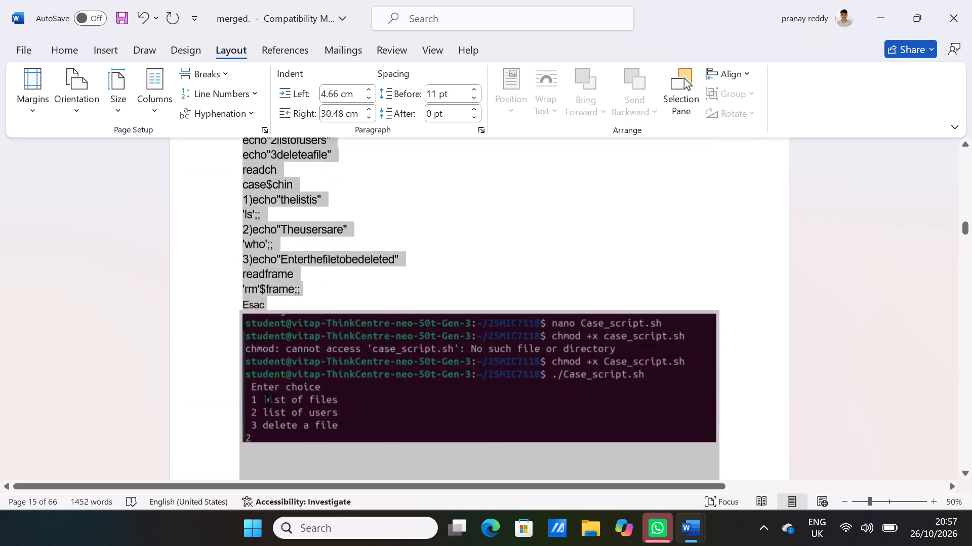
{"action": "left_click_drag", "start_coordinate": [393, 545], "coordinate": [393, 545]}
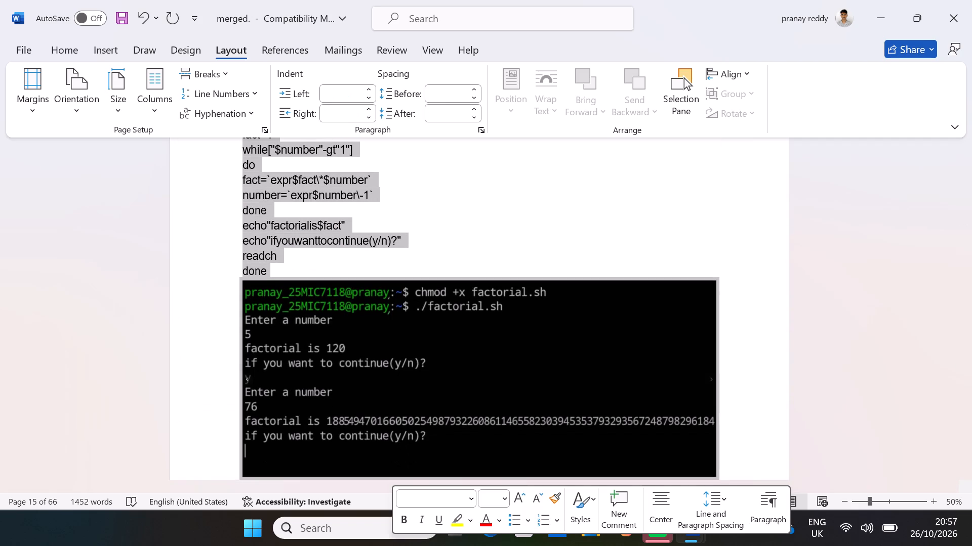
{"action": "left_click", "coordinate": [32, 89]}
{"action": "left_click", "coordinate": [32, 89]}
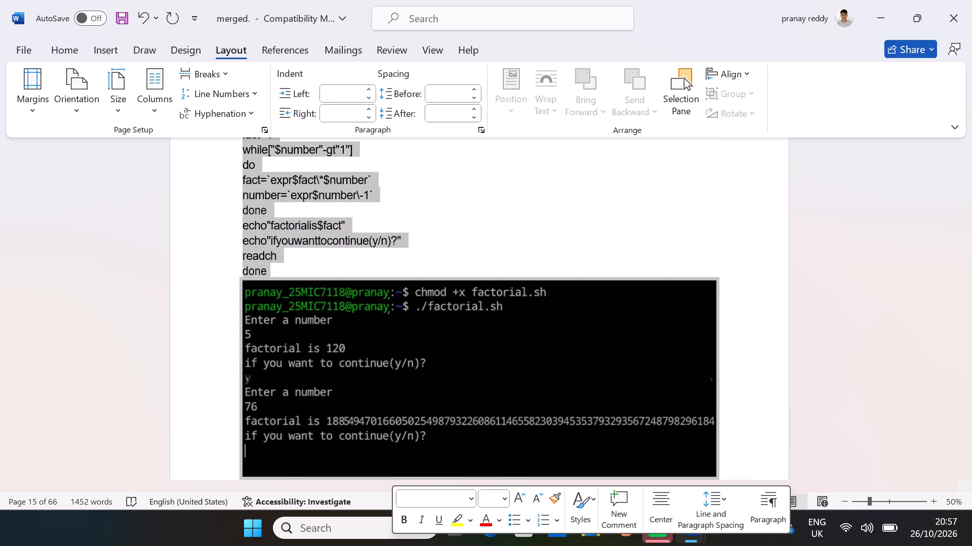
{"action": "left_click", "coordinate": [32, 89]}
{"action": "left_click", "coordinate": [86, 294]}
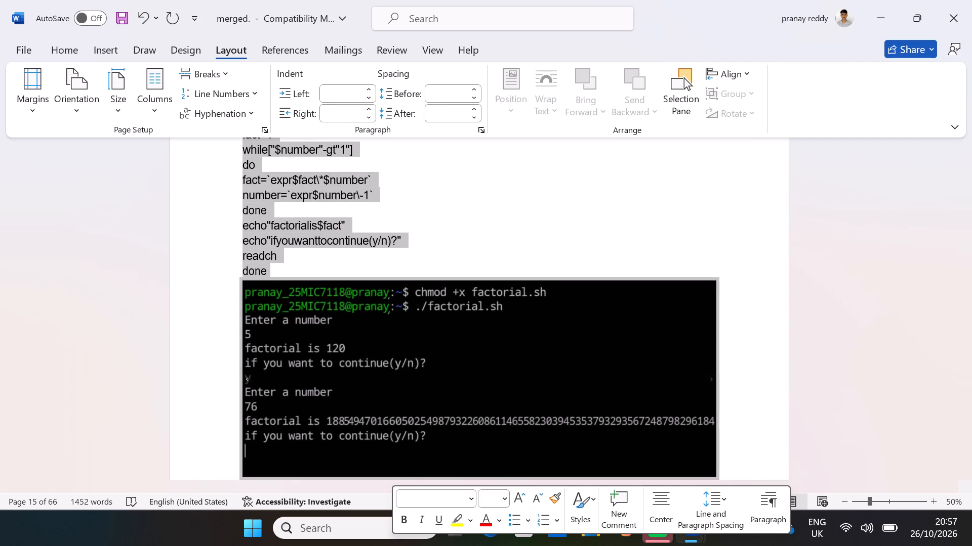
{"action": "left_click", "coordinate": [234, 259]}
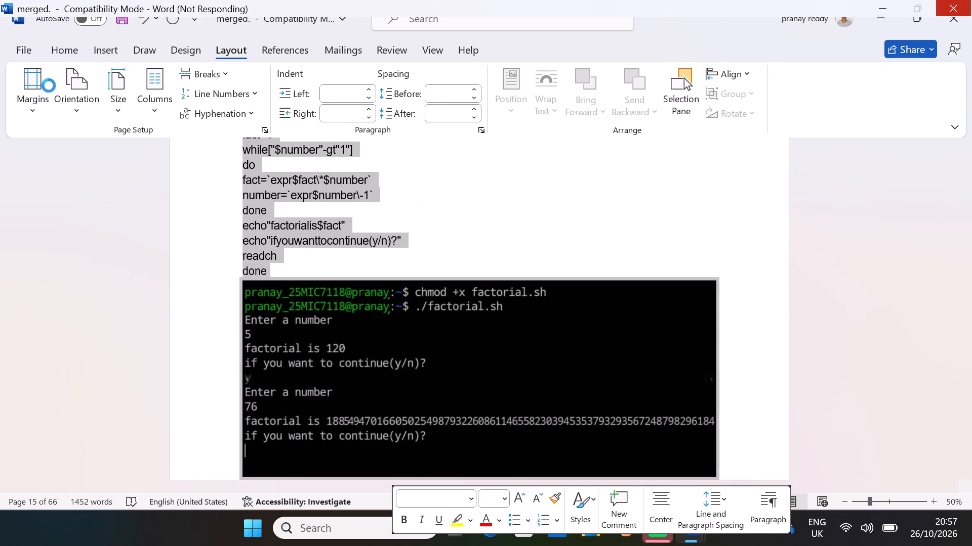
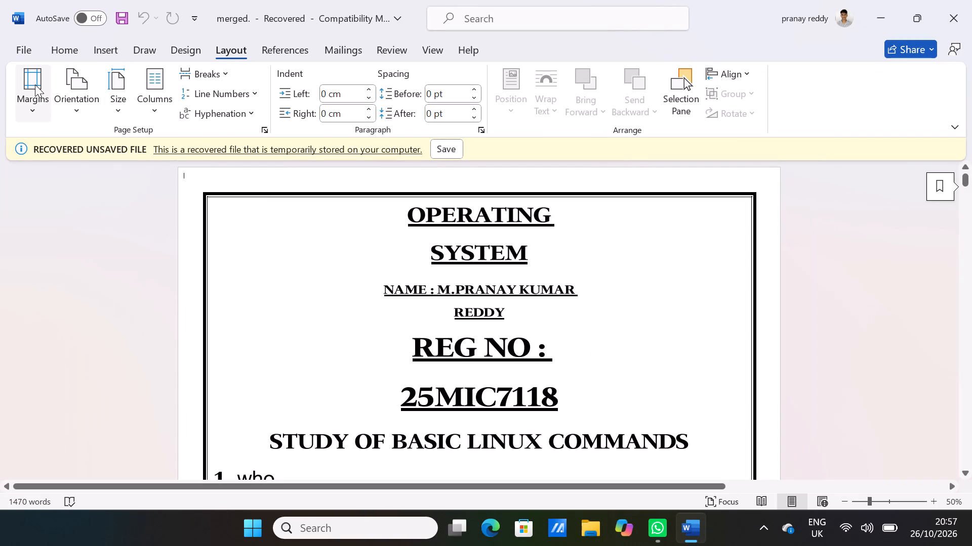
Look through the recovered merged lab document from the cover page to the LAB – 2 : BASIC SHELL PROGRAMS page.
{"action": "scroll", "coordinate": [320, 298], "scroll_direction": "down", "scroll_amount": 9}
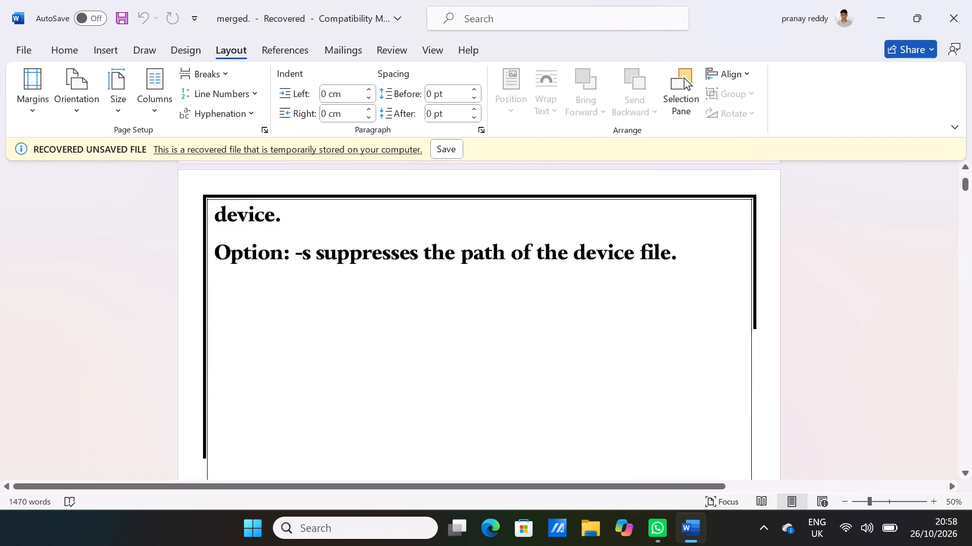
{"action": "scroll", "coordinate": [320, 298], "scroll_direction": "down", "scroll_amount": 17}
{"action": "scroll", "coordinate": [320, 298], "scroll_direction": "down", "scroll_amount": 14}
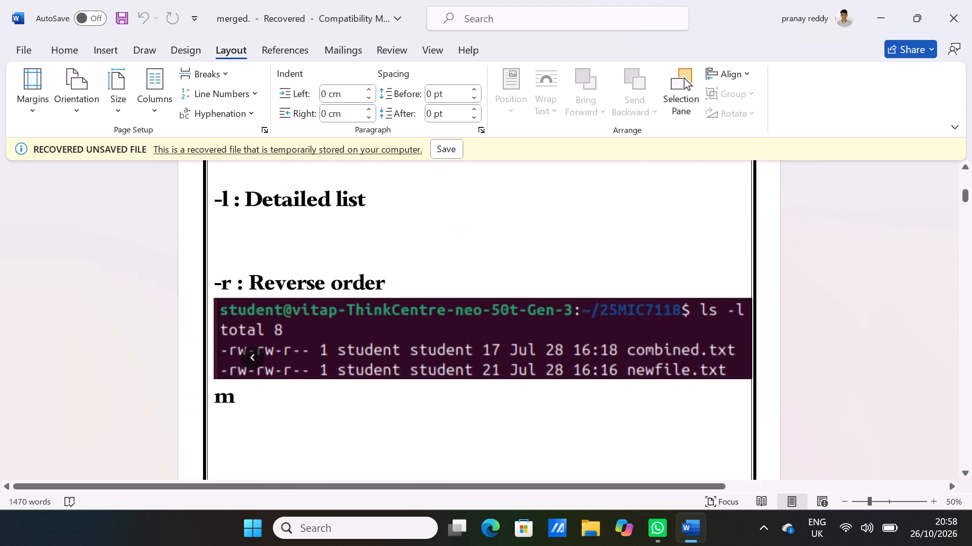
{"action": "scroll", "coordinate": [320, 298], "scroll_direction": "down", "scroll_amount": 10}
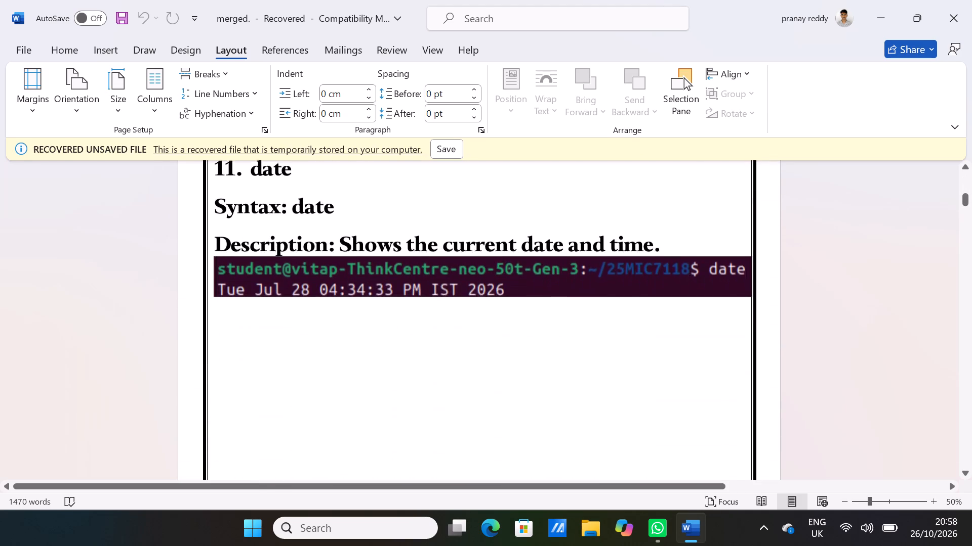
{"action": "scroll", "coordinate": [320, 298], "scroll_direction": "down", "scroll_amount": 20}
{"action": "scroll", "coordinate": [320, 298], "scroll_direction": "down", "scroll_amount": 13}
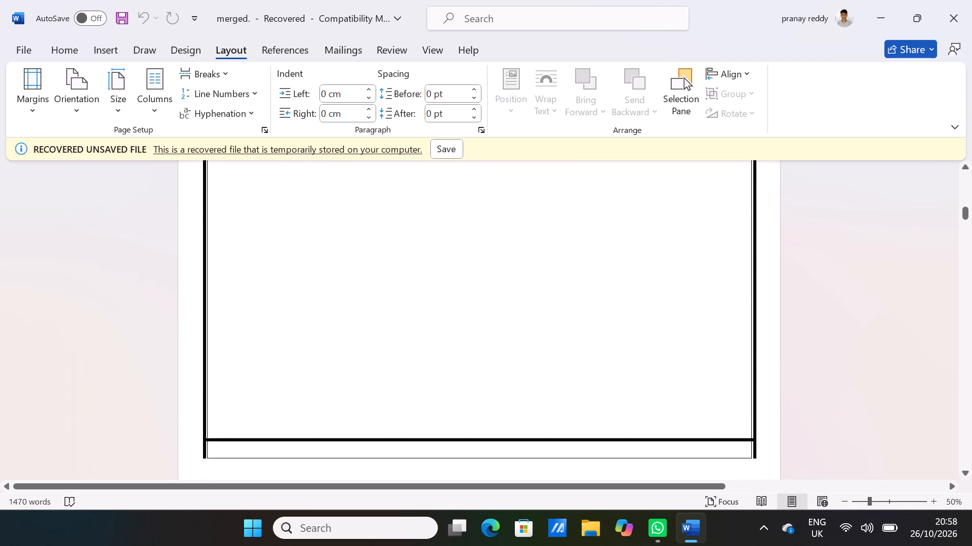
{"action": "scroll", "coordinate": [333, 288], "scroll_direction": "down", "scroll_amount": 3}
{"action": "scroll", "coordinate": [333, 288], "scroll_direction": "up", "scroll_amount": 1, "text": "ctrl"}
{"action": "scroll", "coordinate": [333, 288], "scroll_direction": "down", "scroll_amount": 2, "text": "ctrl"}
{"action": "scroll", "coordinate": [333, 288], "scroll_direction": "down", "scroll_amount": 4}
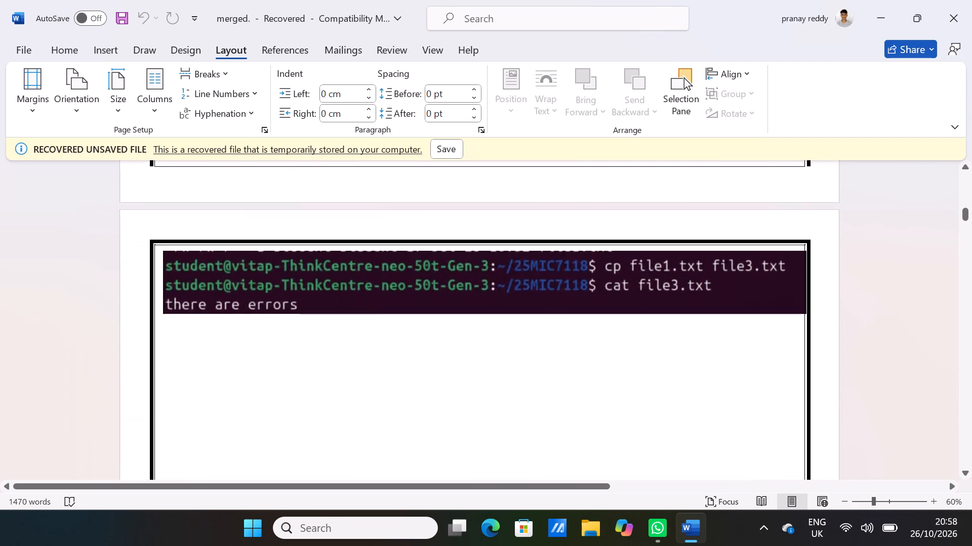
{"action": "scroll", "coordinate": [333, 288], "scroll_direction": "down", "scroll_amount": 6}
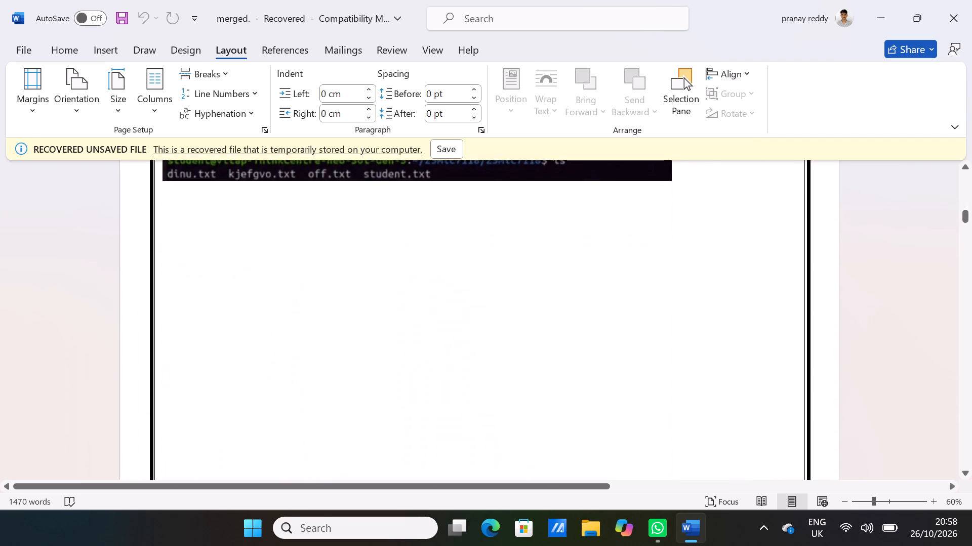
{"action": "scroll", "coordinate": [333, 288], "scroll_direction": "down", "scroll_amount": 12}
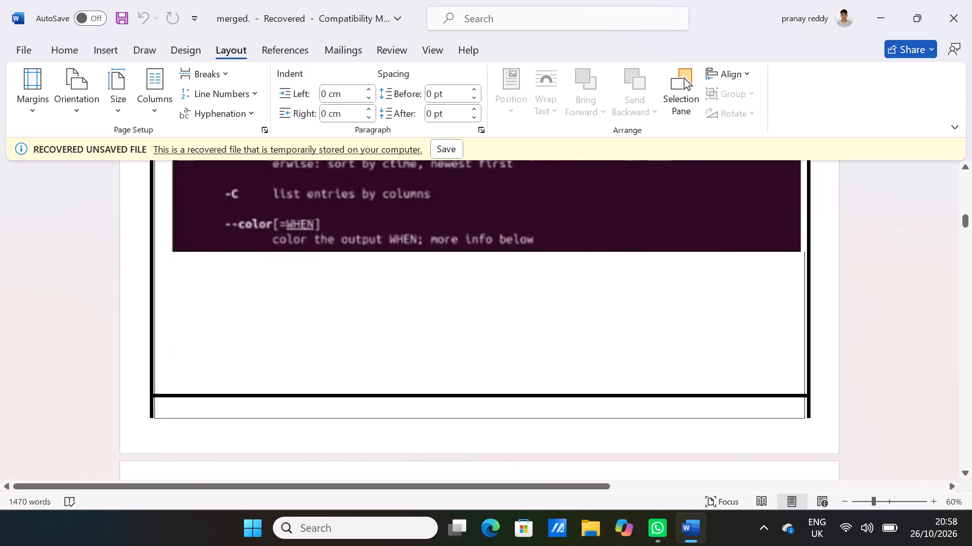
{"action": "scroll", "coordinate": [333, 288], "scroll_direction": "down", "scroll_amount": 10}
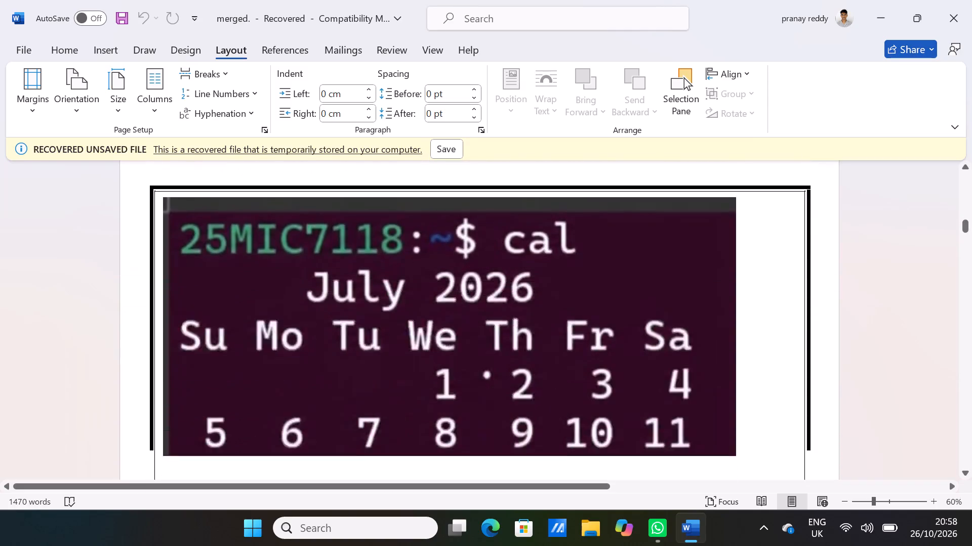
{"action": "scroll", "coordinate": [333, 288], "scroll_direction": "down", "scroll_amount": 6}
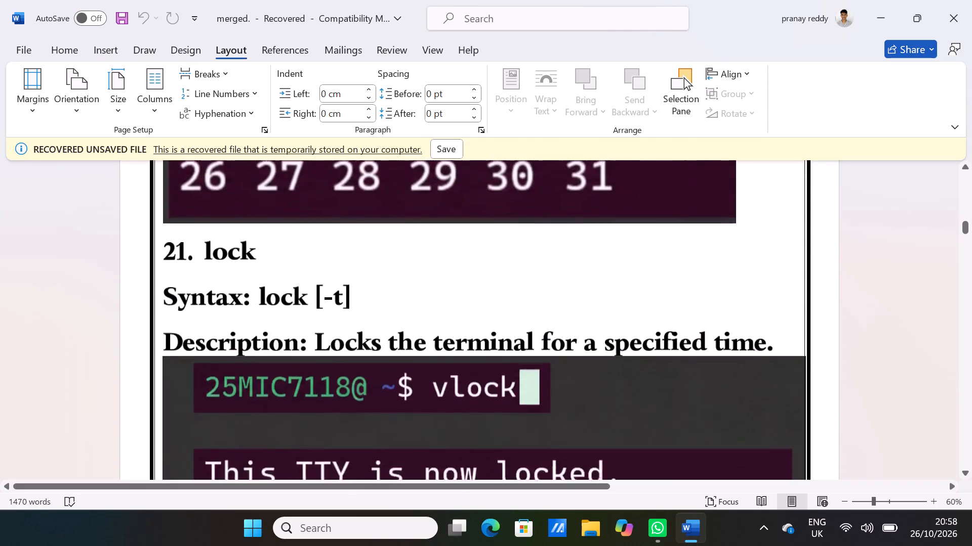
{"action": "scroll", "coordinate": [333, 288], "scroll_direction": "down", "scroll_amount": 4}
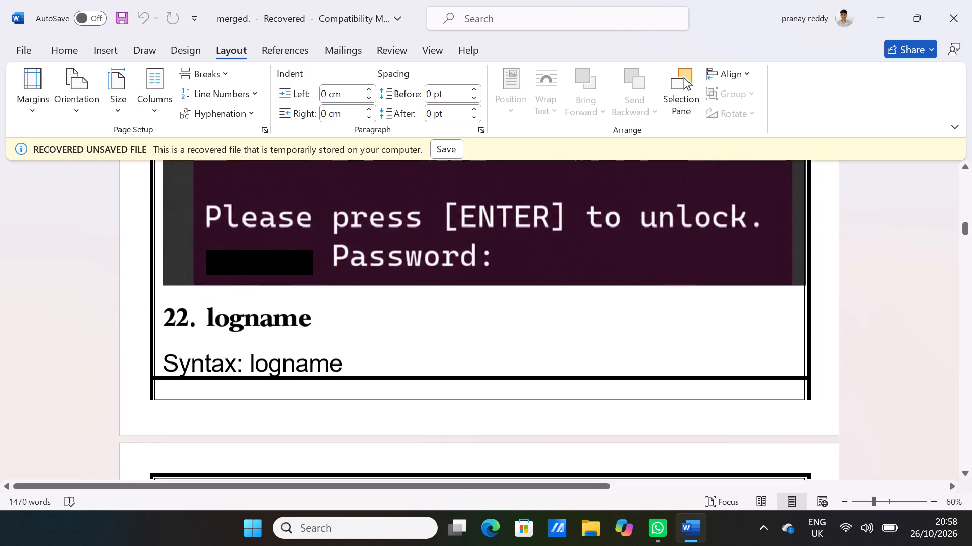
{"action": "scroll", "coordinate": [333, 288], "scroll_direction": "down", "scroll_amount": 8}
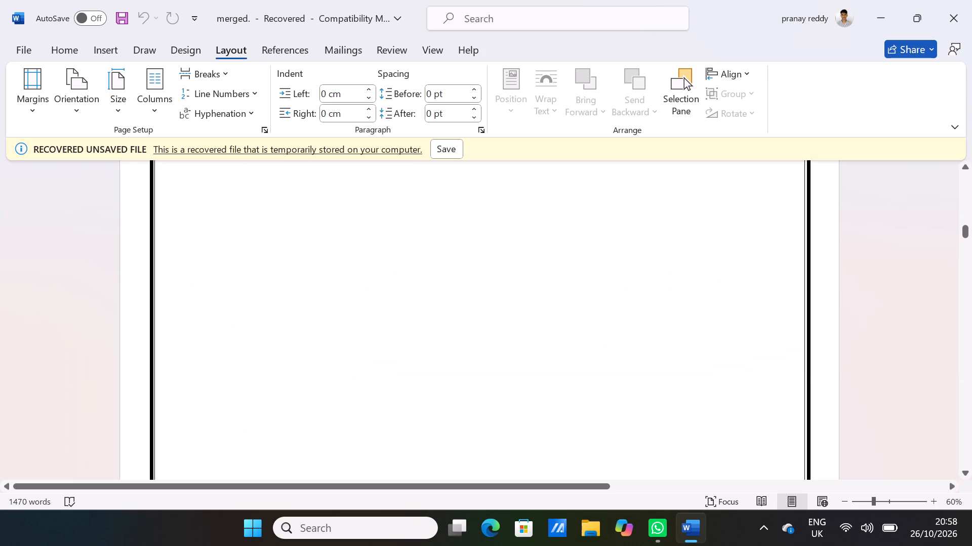
{"action": "scroll", "coordinate": [333, 288], "scroll_direction": "down", "scroll_amount": 10}
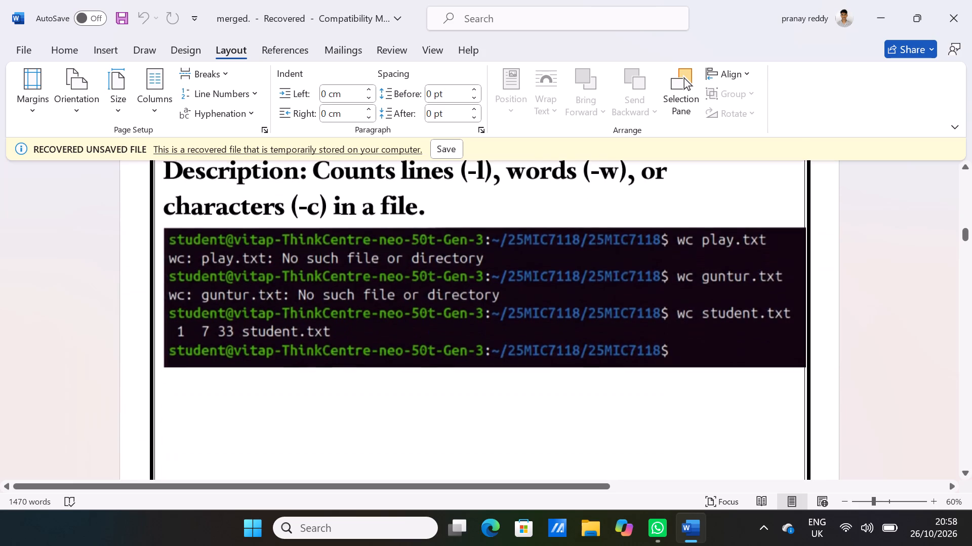
{"action": "scroll", "coordinate": [333, 288], "scroll_direction": "down", "scroll_amount": 11}
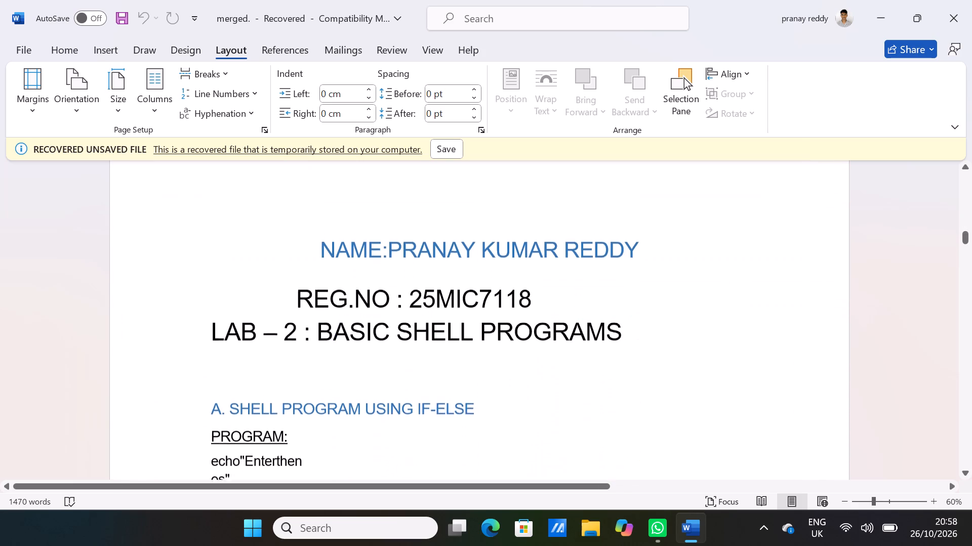
{"action": "scroll", "coordinate": [333, 288], "scroll_direction": "down", "scroll_amount": 1}
Save the recovered merged document.
{"action": "left_click", "coordinate": [244, 206]}
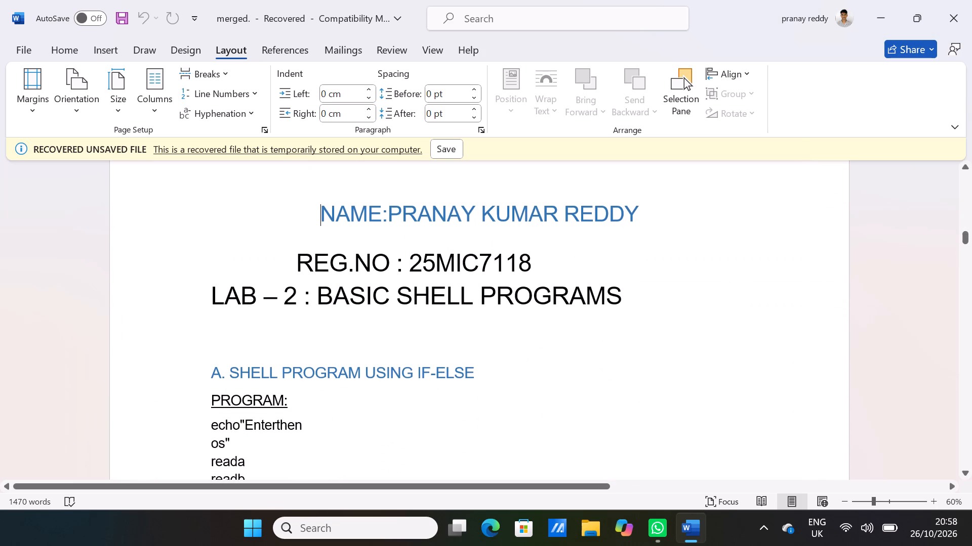
{"action": "left_click", "coordinate": [439, 150]}
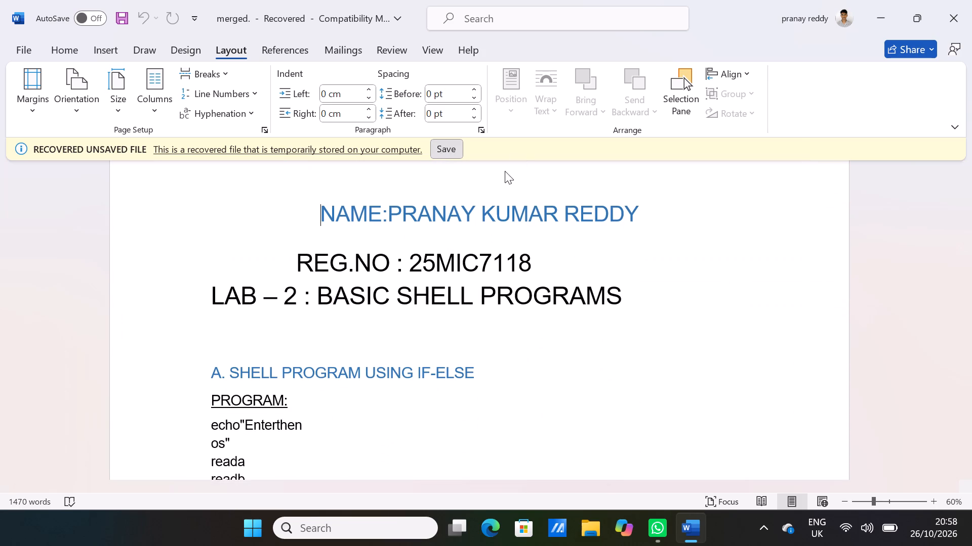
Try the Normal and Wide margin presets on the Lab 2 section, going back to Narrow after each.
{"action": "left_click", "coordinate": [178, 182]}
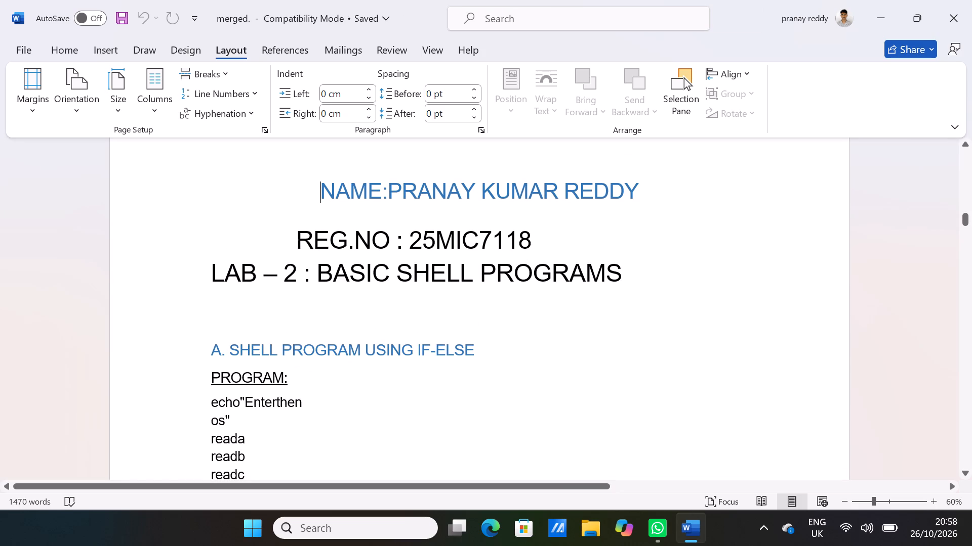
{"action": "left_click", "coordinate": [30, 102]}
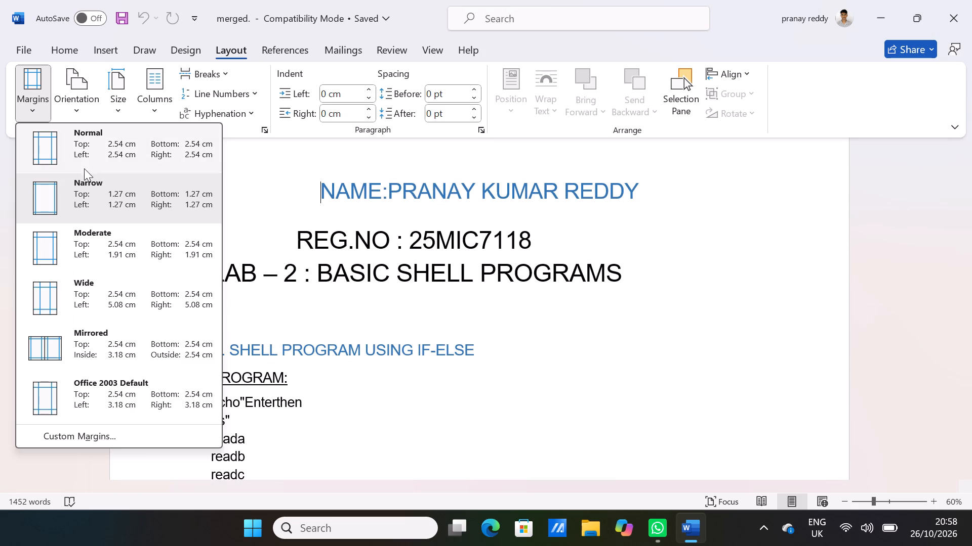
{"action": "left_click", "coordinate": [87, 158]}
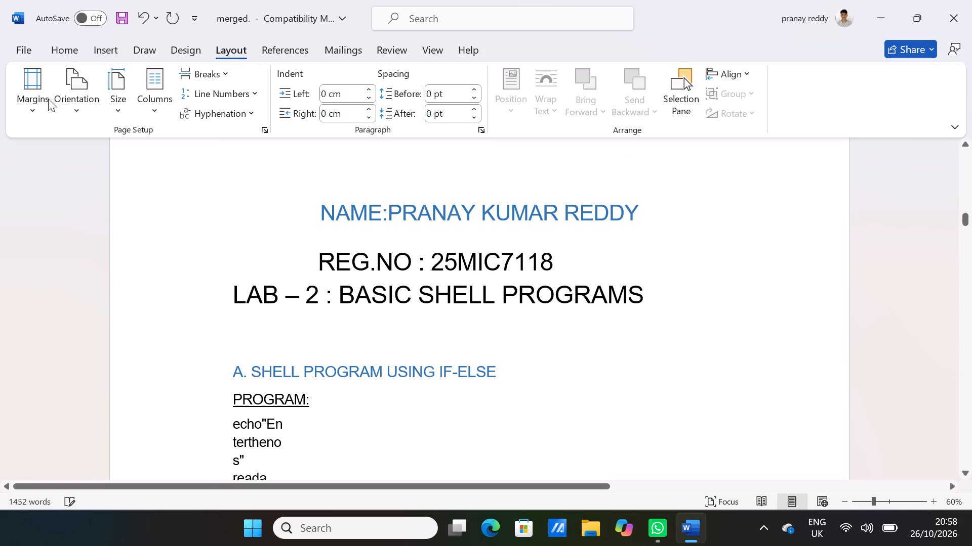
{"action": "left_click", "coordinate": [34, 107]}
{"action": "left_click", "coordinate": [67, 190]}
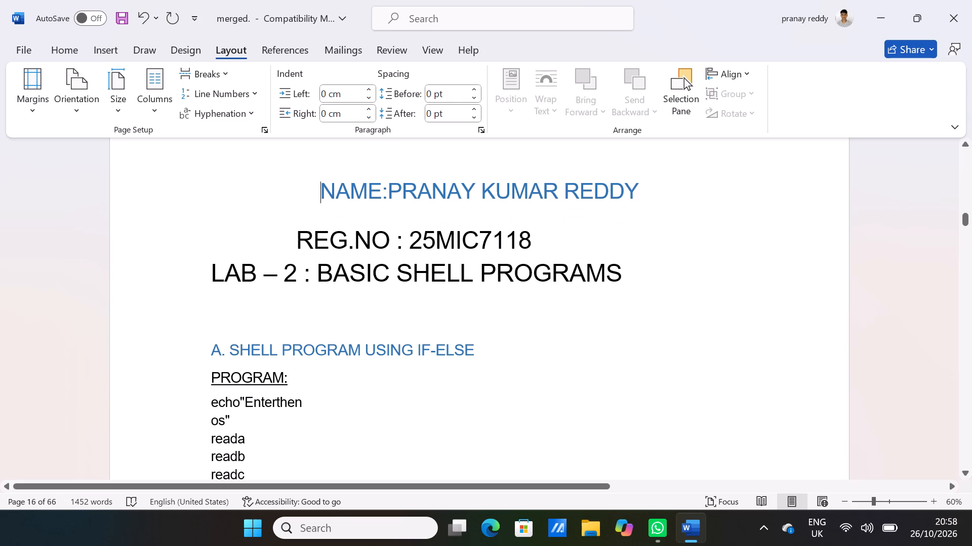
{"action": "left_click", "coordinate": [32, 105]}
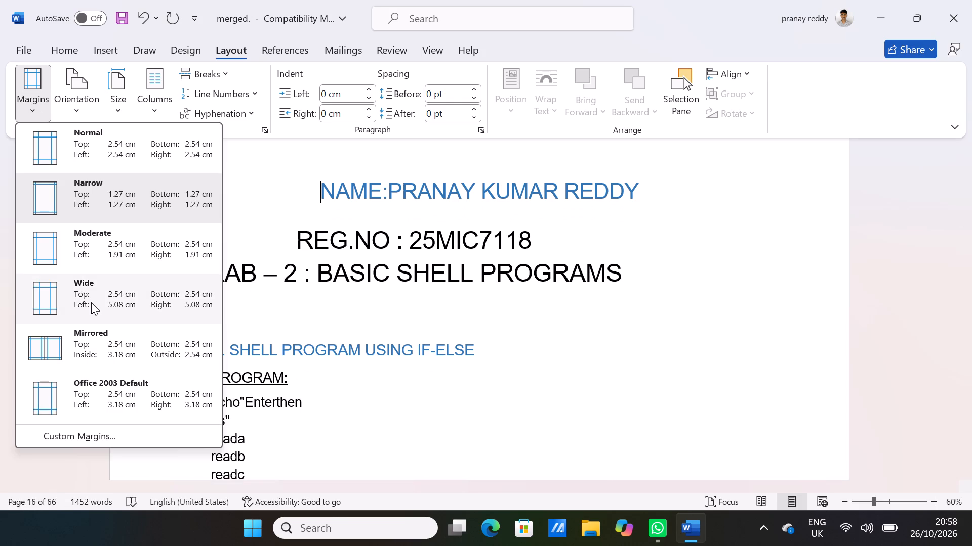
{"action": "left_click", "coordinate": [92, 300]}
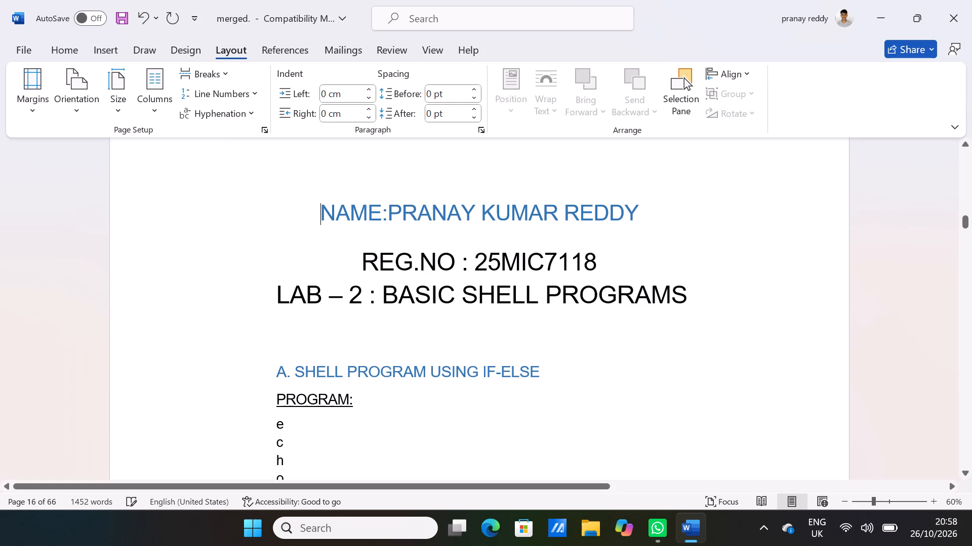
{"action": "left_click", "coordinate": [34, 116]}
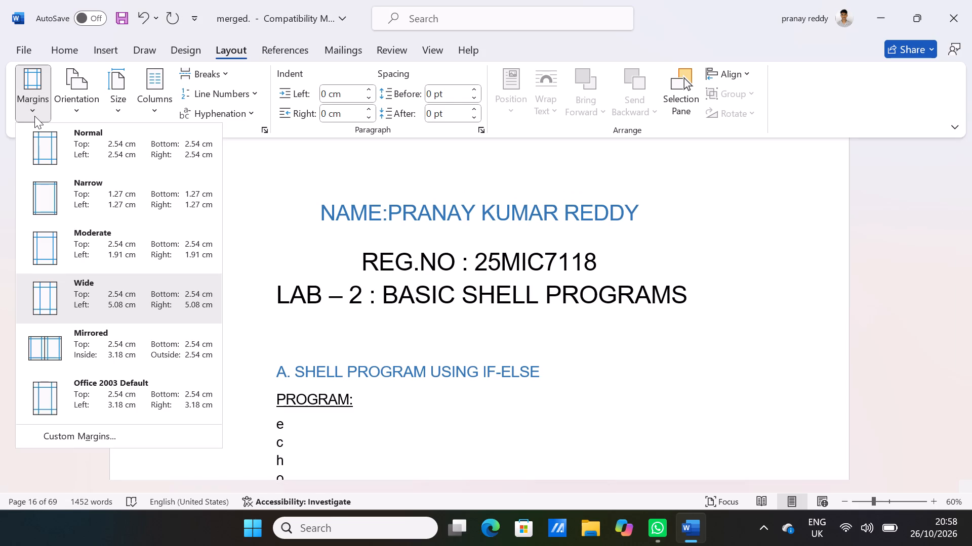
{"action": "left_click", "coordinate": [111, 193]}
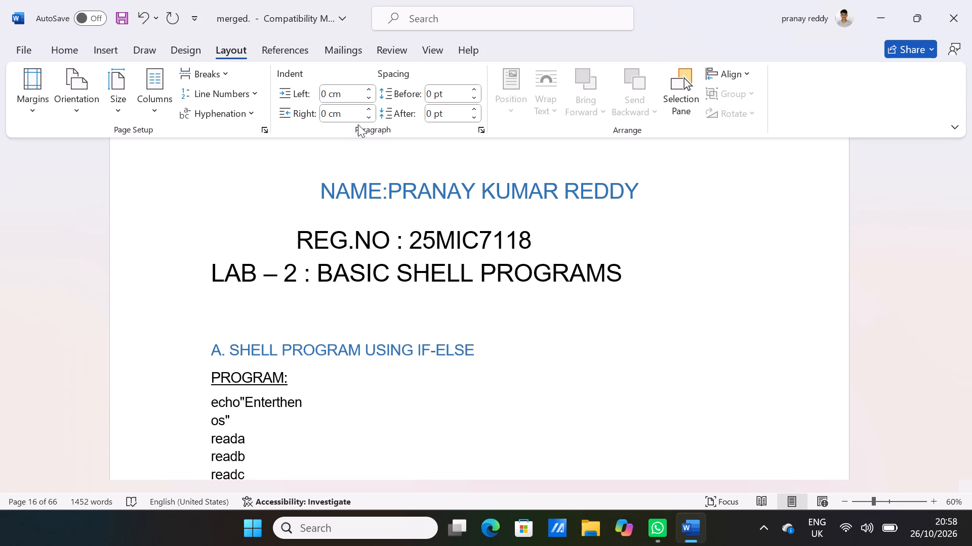
Set the left indent of the name line above the Lab 2 heading to 0.5 cm.
{"action": "left_click", "coordinate": [366, 91]}
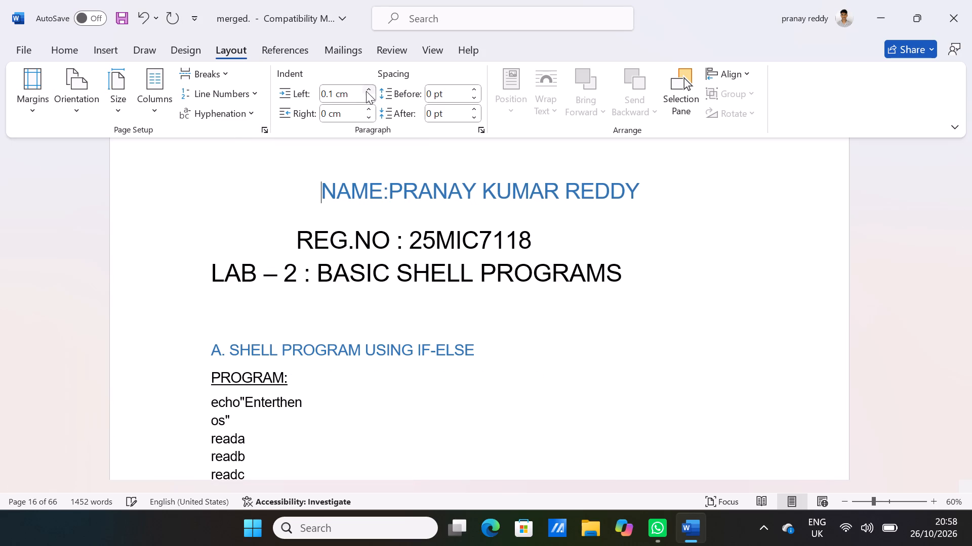
{"action": "triple_click", "coordinate": [366, 91]}
{"action": "left_click", "coordinate": [366, 91]}
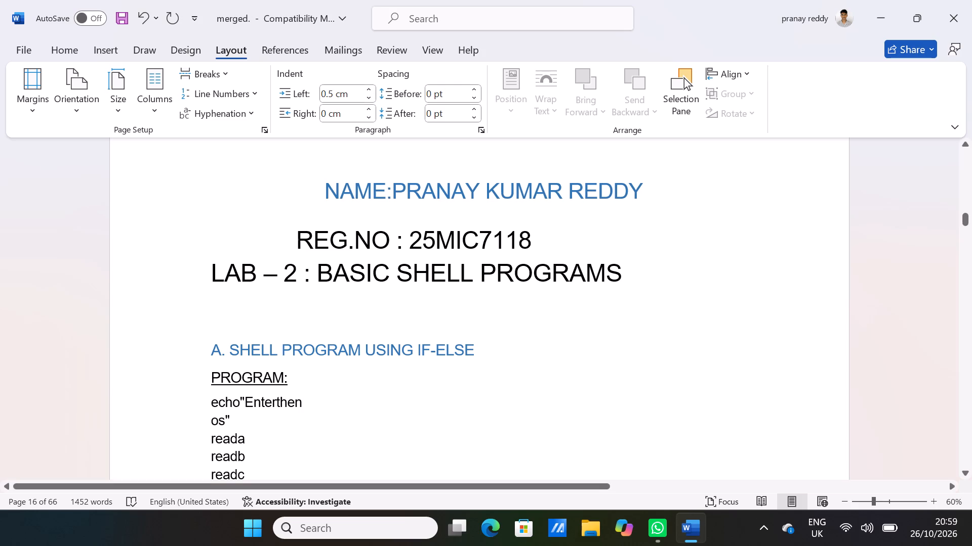
{"action": "left_click", "coordinate": [187, 282]}
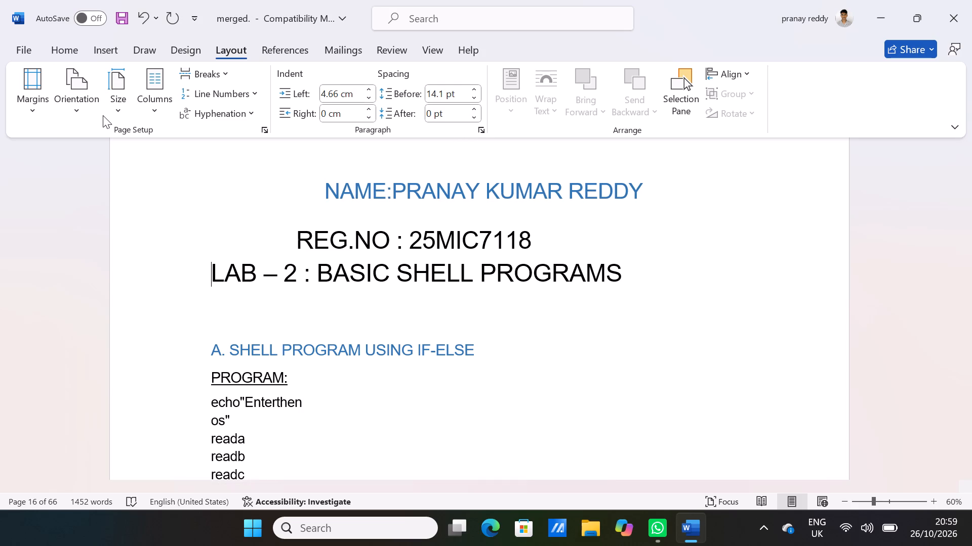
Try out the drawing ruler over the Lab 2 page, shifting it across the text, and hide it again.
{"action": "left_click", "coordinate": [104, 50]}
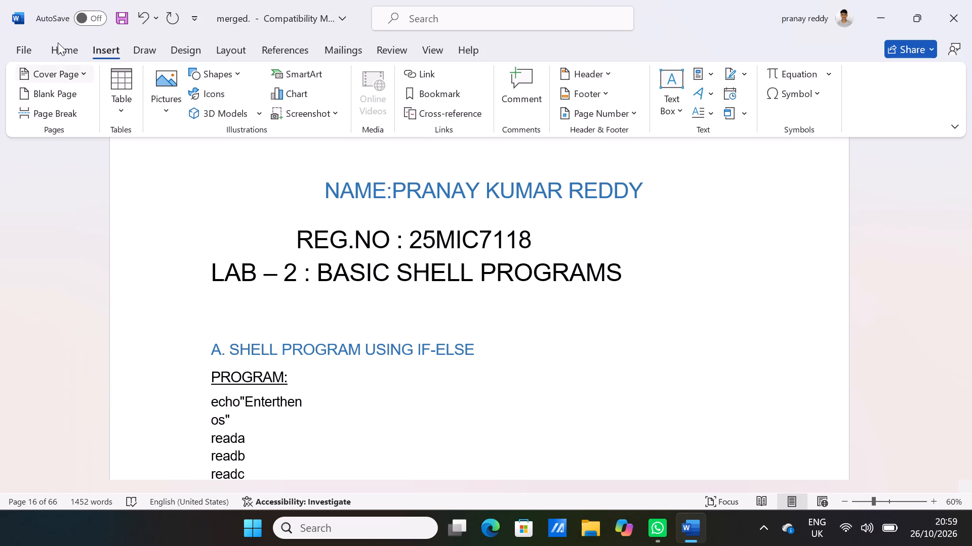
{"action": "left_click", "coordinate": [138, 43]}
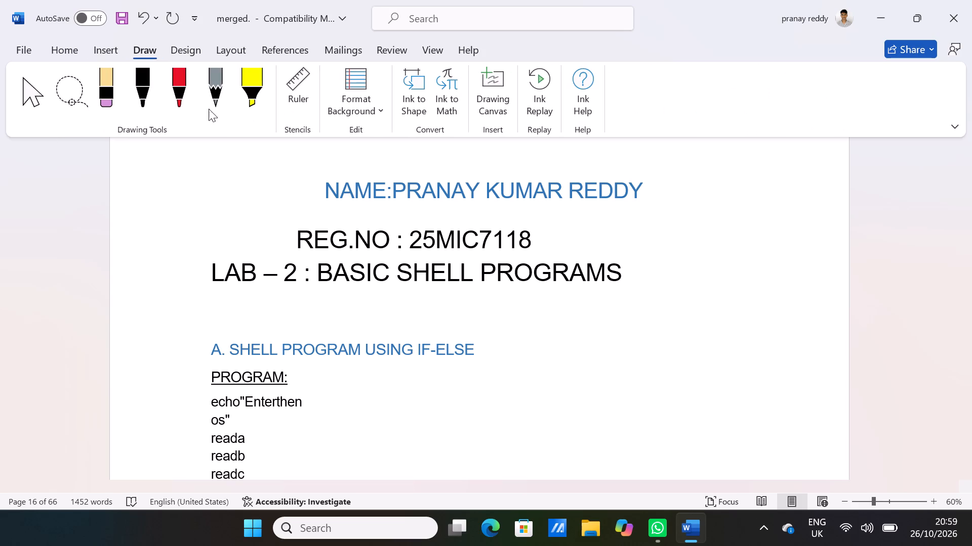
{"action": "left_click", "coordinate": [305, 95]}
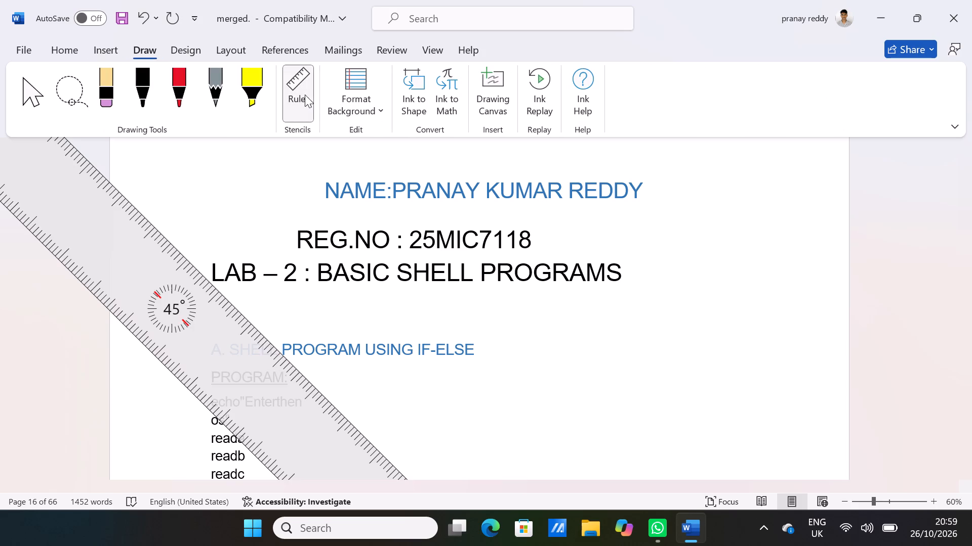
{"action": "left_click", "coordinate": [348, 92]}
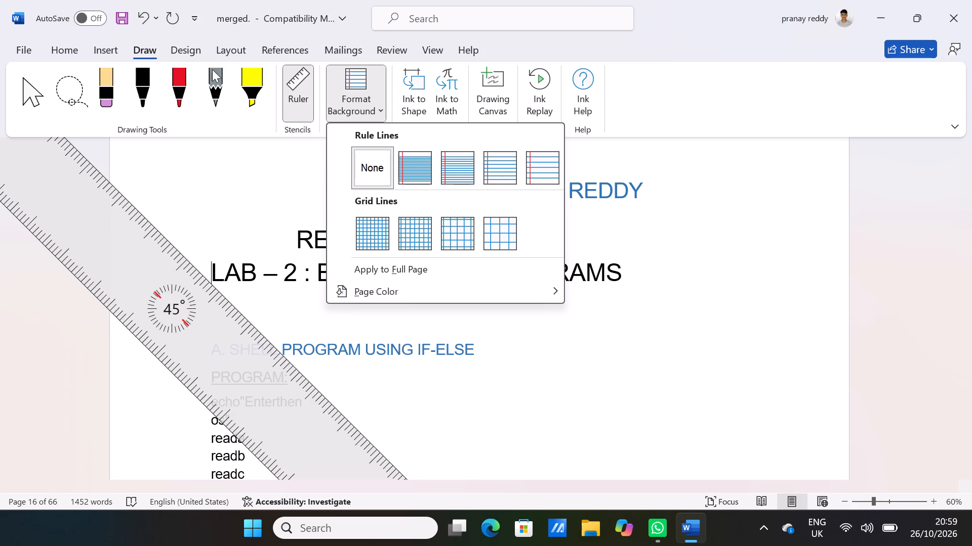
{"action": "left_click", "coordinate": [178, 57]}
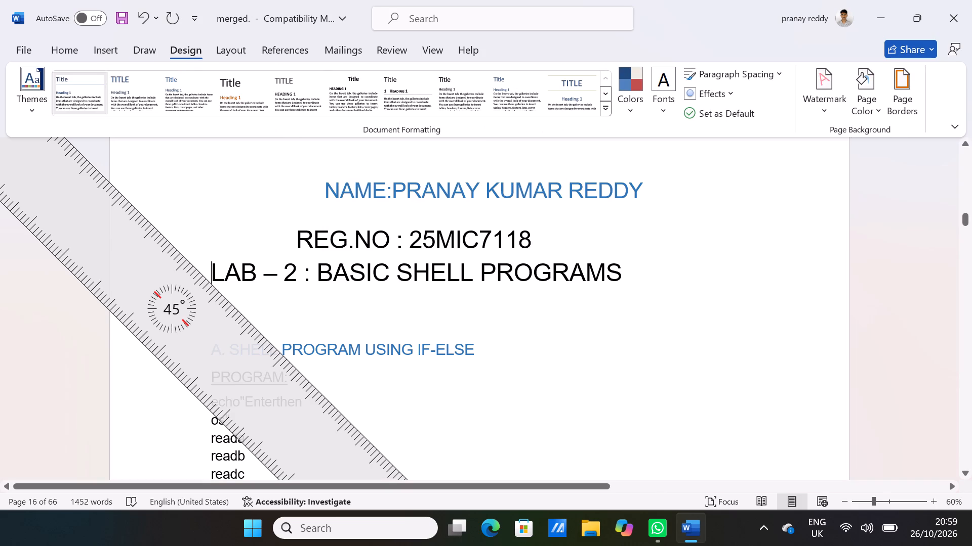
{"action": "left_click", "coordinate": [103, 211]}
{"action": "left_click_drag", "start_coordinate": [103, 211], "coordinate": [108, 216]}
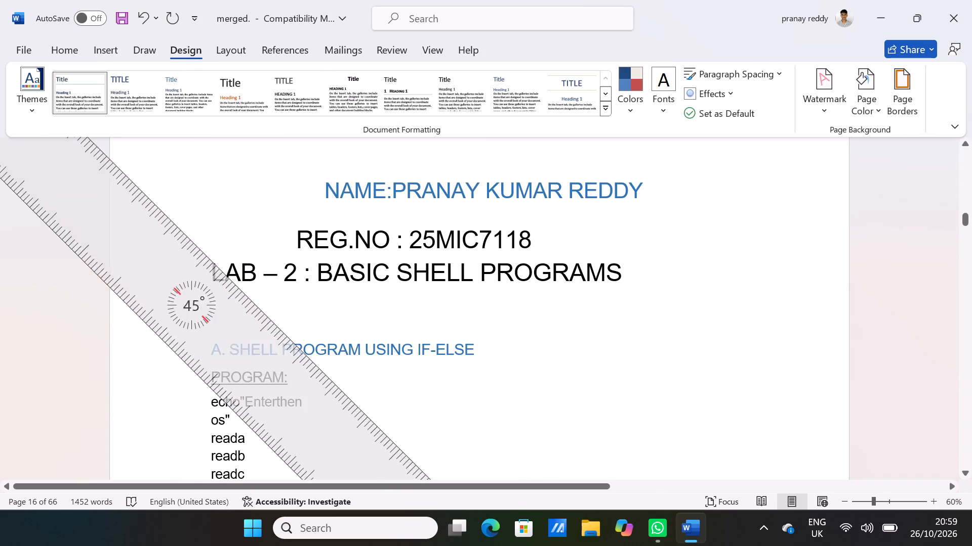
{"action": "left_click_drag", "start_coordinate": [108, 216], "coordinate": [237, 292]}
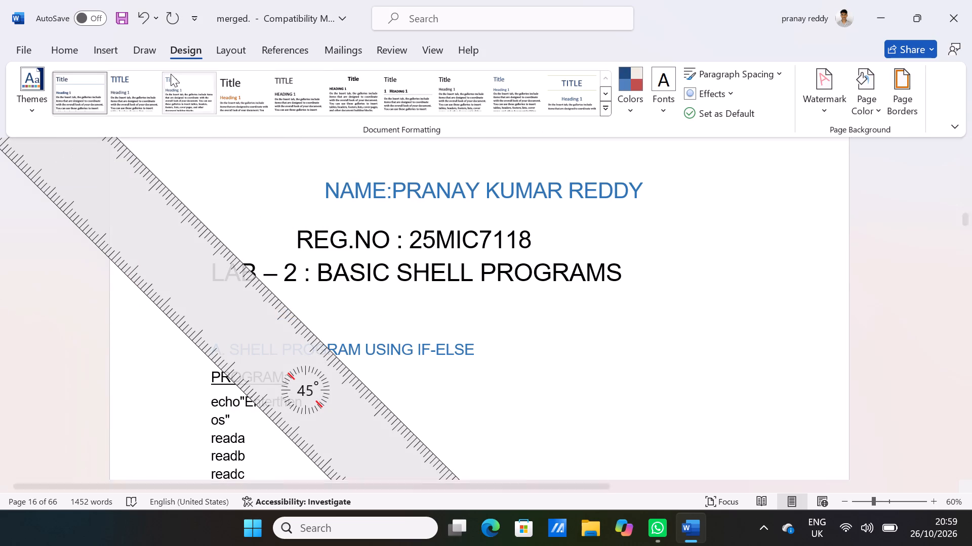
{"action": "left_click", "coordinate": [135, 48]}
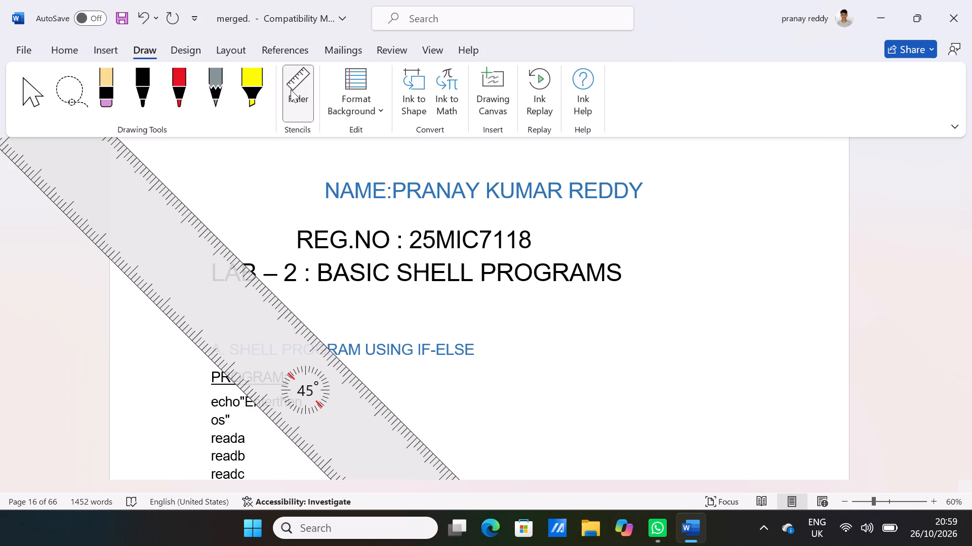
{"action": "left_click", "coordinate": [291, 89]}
Apply a 3-D page border with a ½ pt automatic-colour line to the whole document and close the Feedback pane.
{"action": "left_click", "coordinate": [199, 48]}
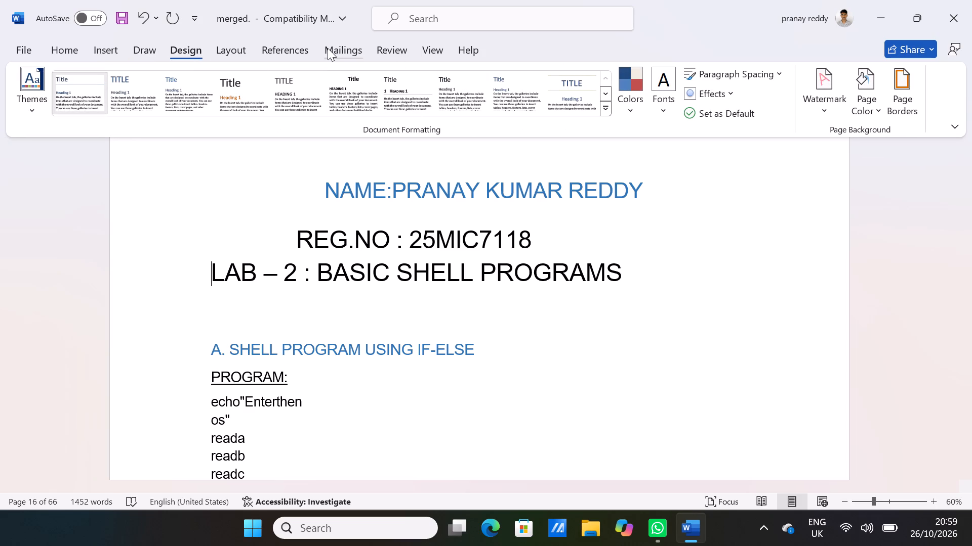
{"action": "left_click", "coordinate": [913, 78]}
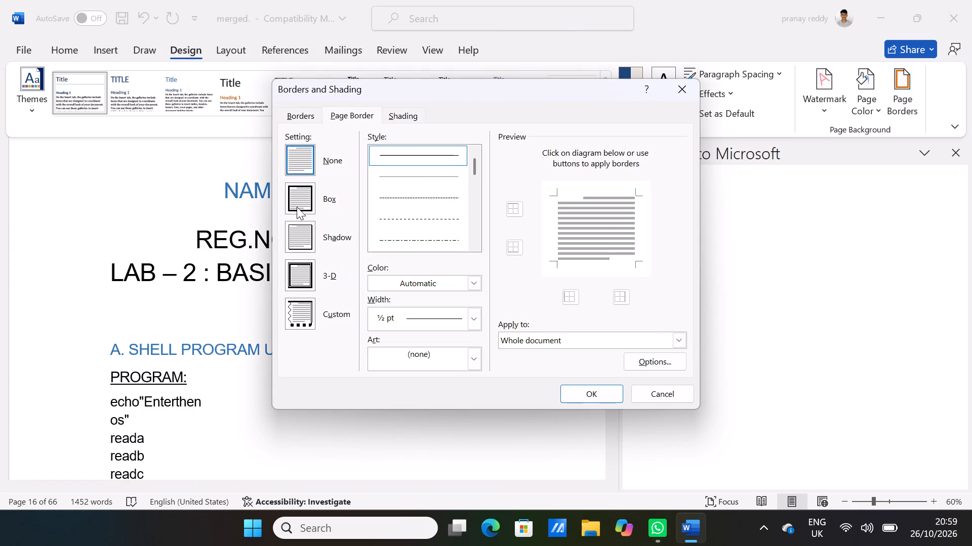
{"action": "left_click", "coordinate": [297, 269]}
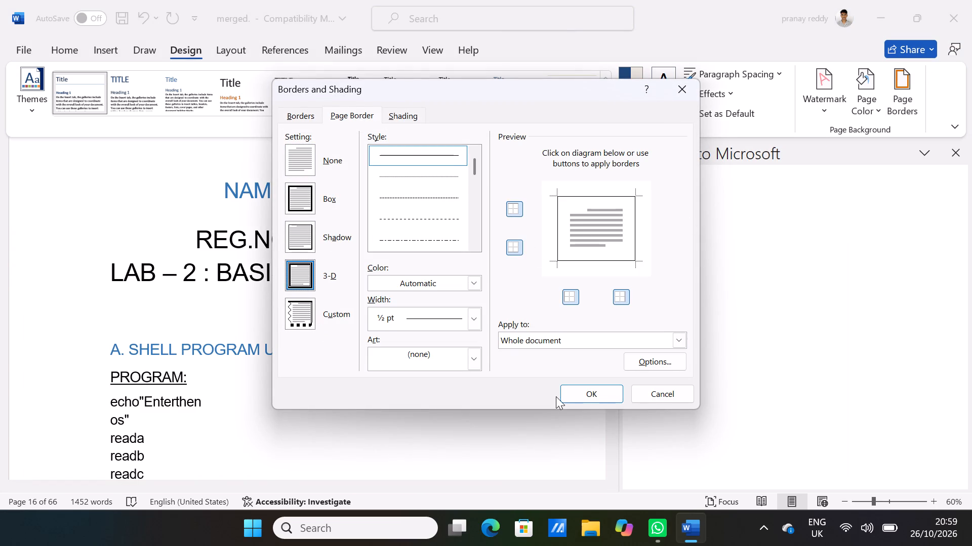
{"action": "left_click", "coordinate": [581, 389]}
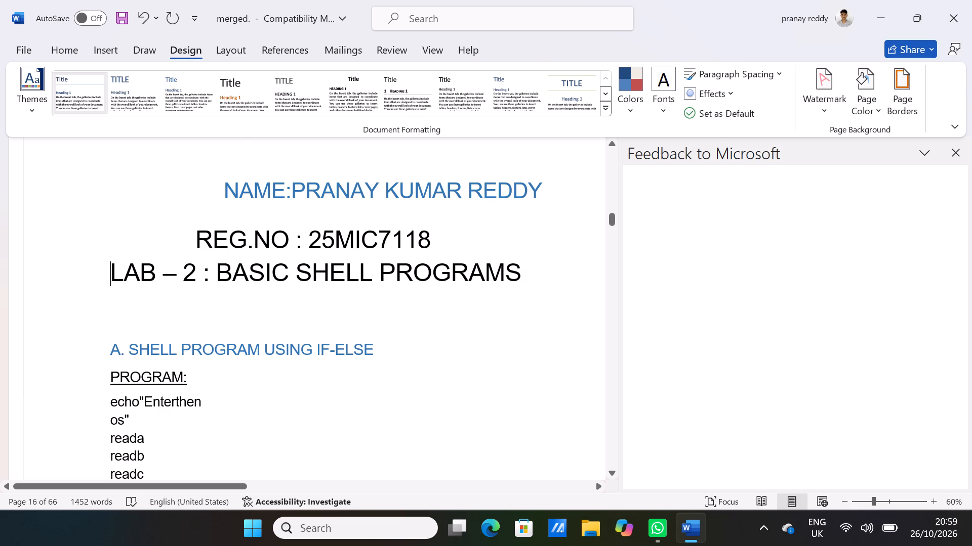
{"action": "scroll", "coordinate": [831, 413], "scroll_direction": "down", "scroll_amount": 1}
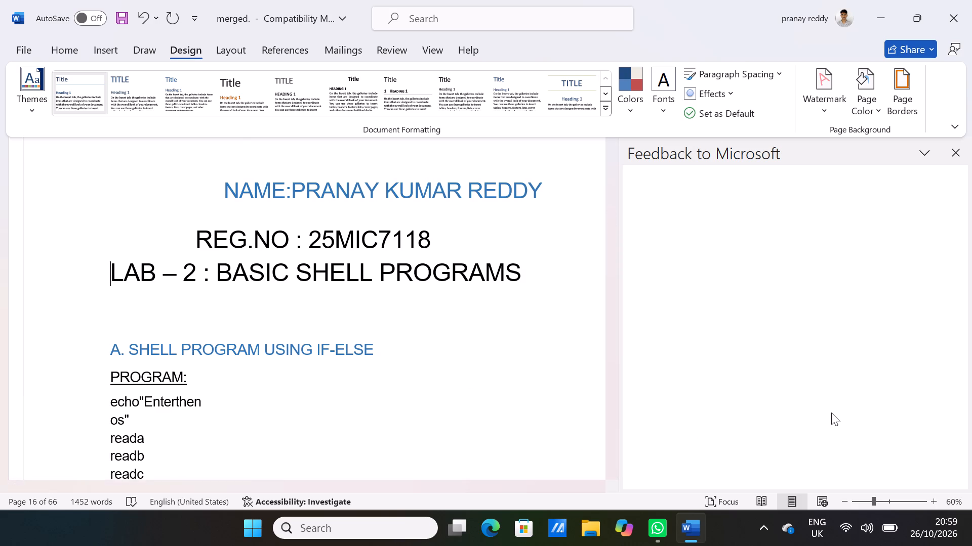
{"action": "scroll", "coordinate": [831, 413], "scroll_direction": "down", "scroll_amount": 1}
{"action": "scroll", "coordinate": [831, 413], "scroll_direction": "up", "scroll_amount": 3}
{"action": "left_click", "coordinate": [955, 151]}
Change the whole document's page border to the double-line style that follows the dash-dot-dot line.
{"action": "scroll", "coordinate": [632, 291], "scroll_direction": "down", "scroll_amount": 7}
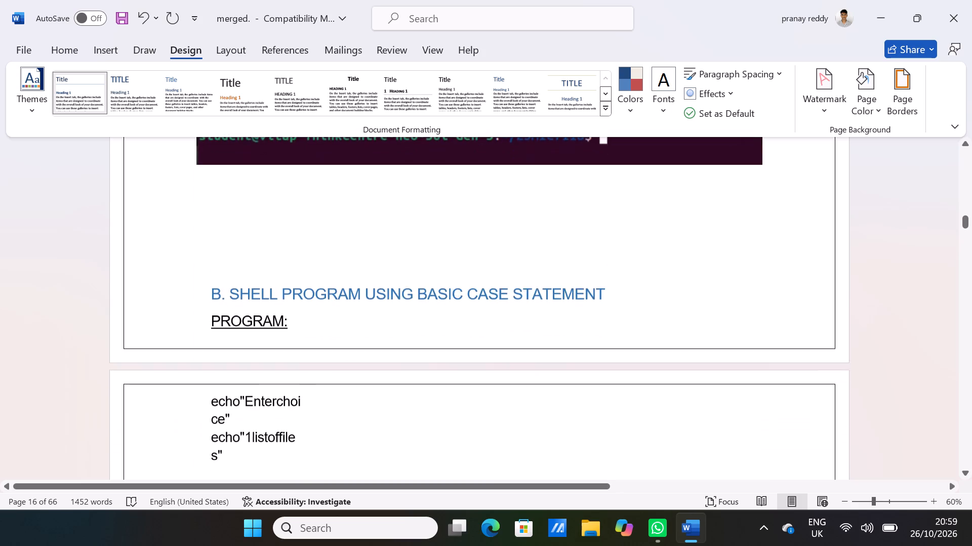
{"action": "scroll", "coordinate": [632, 291], "scroll_direction": "down", "scroll_amount": 11}
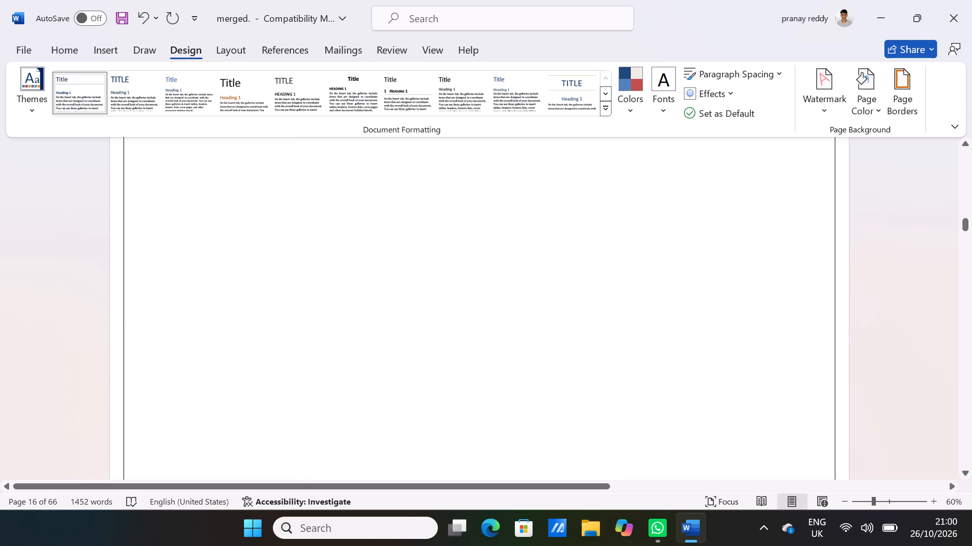
{"action": "scroll", "coordinate": [632, 291], "scroll_direction": "down", "scroll_amount": 6}
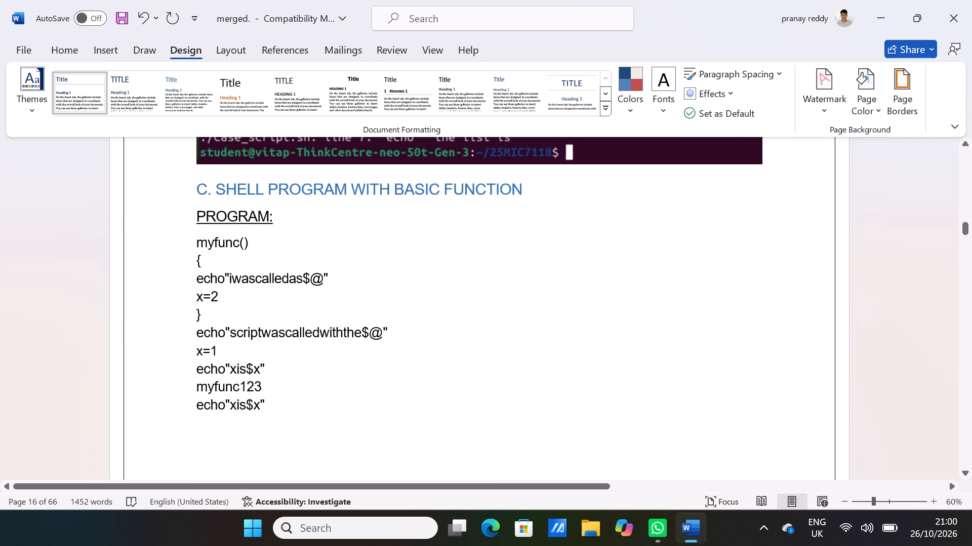
{"action": "left_click", "coordinate": [831, 229]}
{"action": "left_click", "coordinate": [899, 94]}
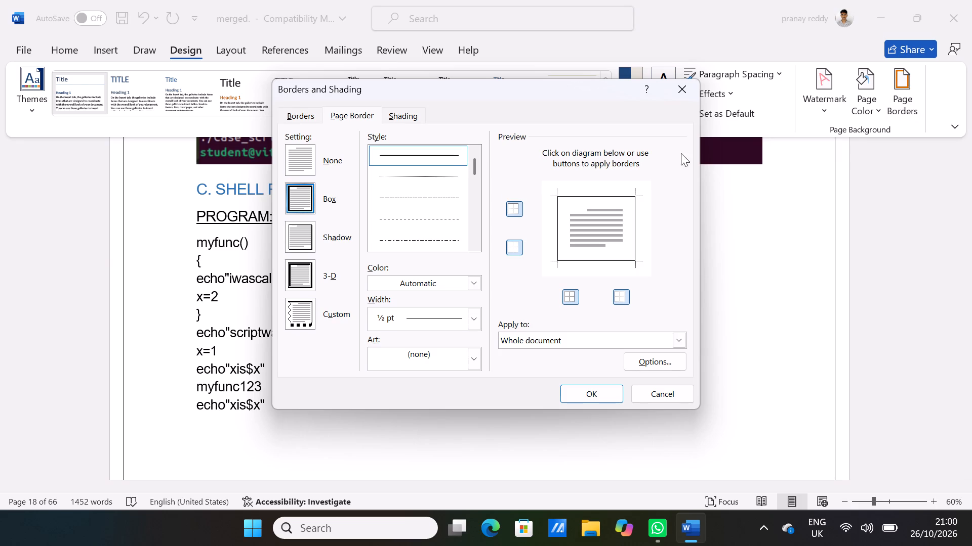
{"action": "scroll", "coordinate": [419, 274], "scroll_direction": "down", "scroll_amount": 1}
{"action": "scroll", "coordinate": [437, 230], "scroll_direction": "down", "scroll_amount": 1}
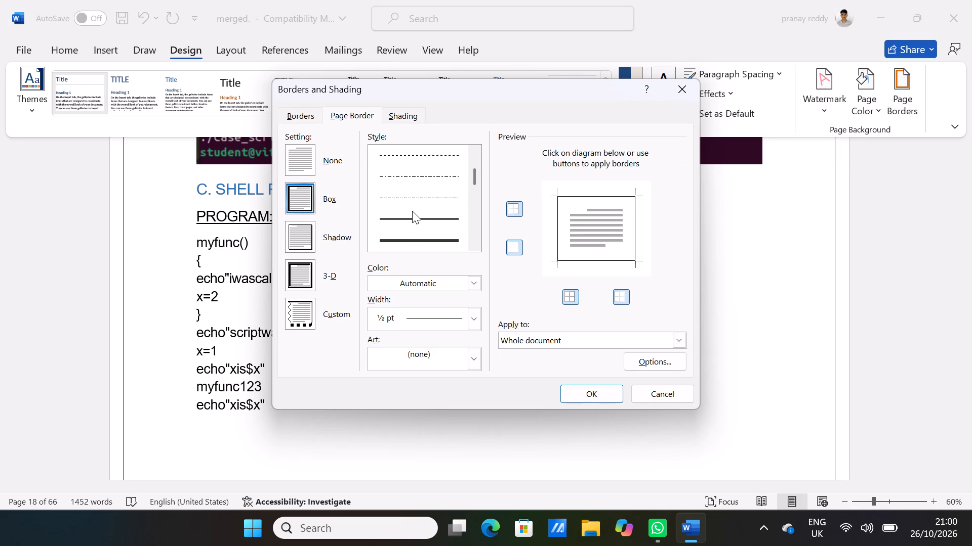
{"action": "left_click", "coordinate": [412, 210]}
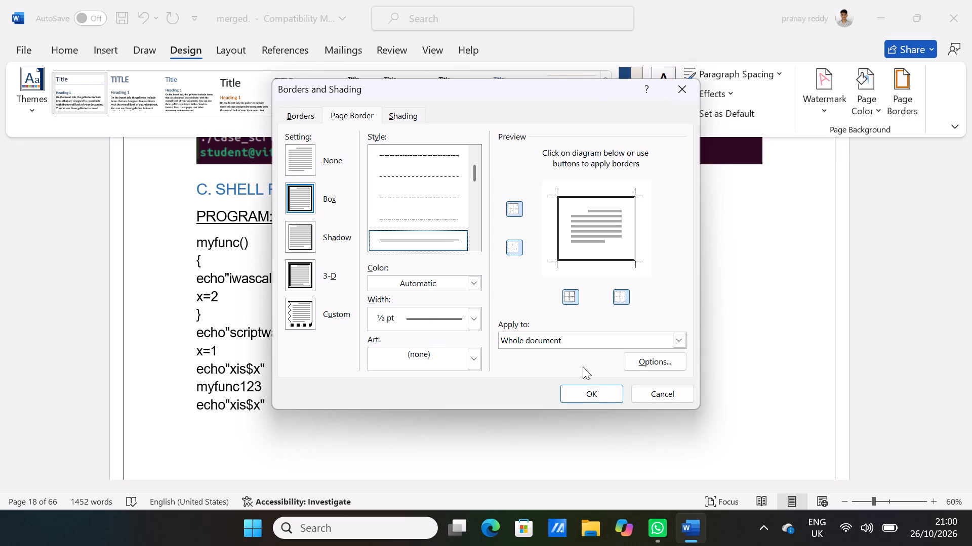
{"action": "left_click", "coordinate": [583, 391]}
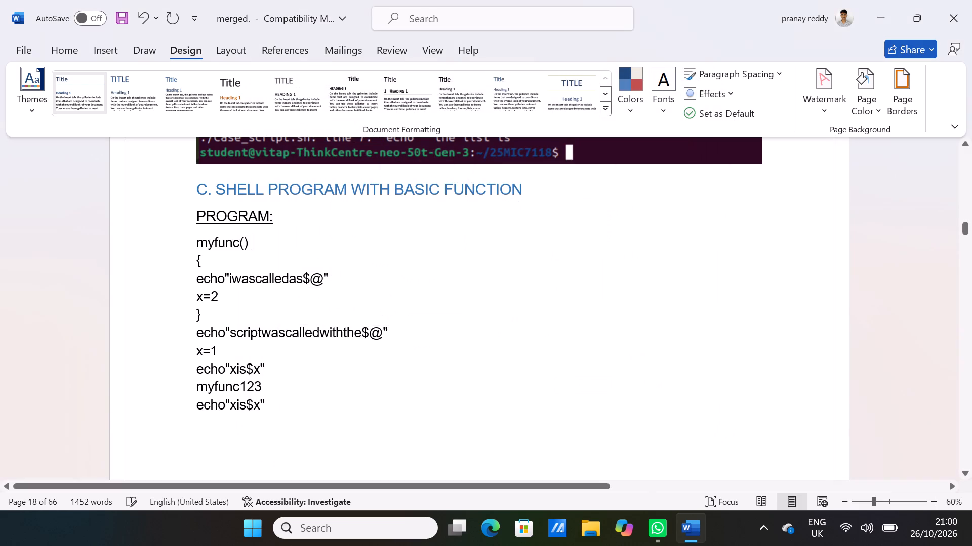
Check the restyled page border on the preceding pages, back to the document's cover page.
{"action": "scroll", "coordinate": [741, 317], "scroll_direction": "up", "scroll_amount": 3}
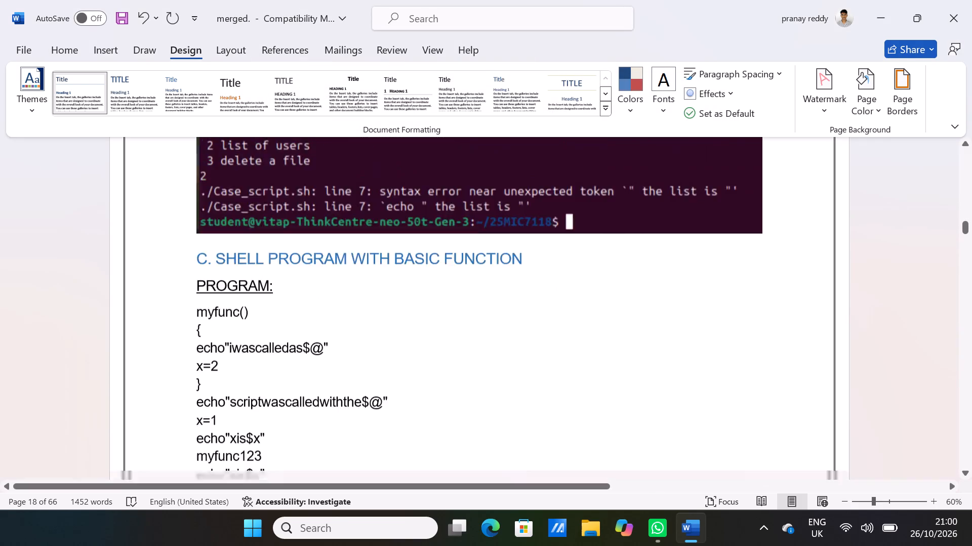
{"action": "scroll", "coordinate": [741, 317], "scroll_direction": "up", "scroll_amount": 12}
{"action": "scroll", "coordinate": [751, 329], "scroll_direction": "up", "scroll_amount": 20}
{"action": "scroll", "coordinate": [751, 329], "scroll_direction": "up", "scroll_amount": 17}
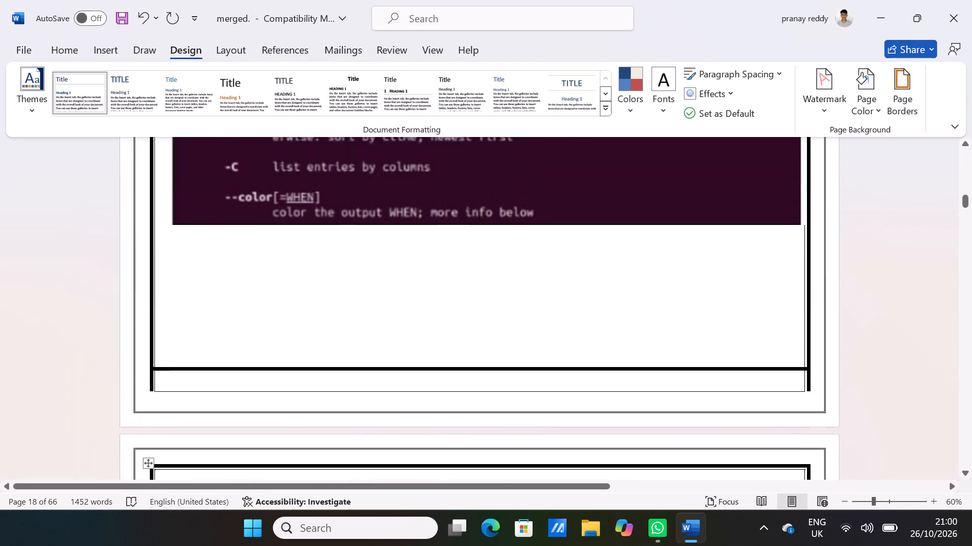
{"action": "scroll", "coordinate": [751, 329], "scroll_direction": "up", "scroll_amount": 20}
{"action": "scroll", "coordinate": [751, 329], "scroll_direction": "up", "scroll_amount": 17}
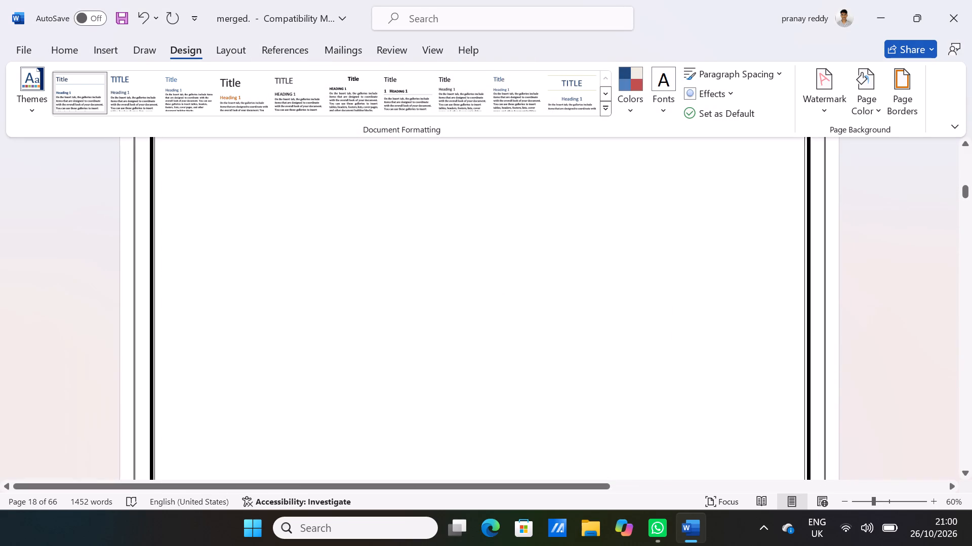
{"action": "scroll", "coordinate": [751, 329], "scroll_direction": "up", "scroll_amount": 11}
{"action": "scroll", "coordinate": [751, 329], "scroll_direction": "down", "scroll_amount": 4}
{"action": "scroll", "coordinate": [751, 329], "scroll_direction": "up", "scroll_amount": 9}
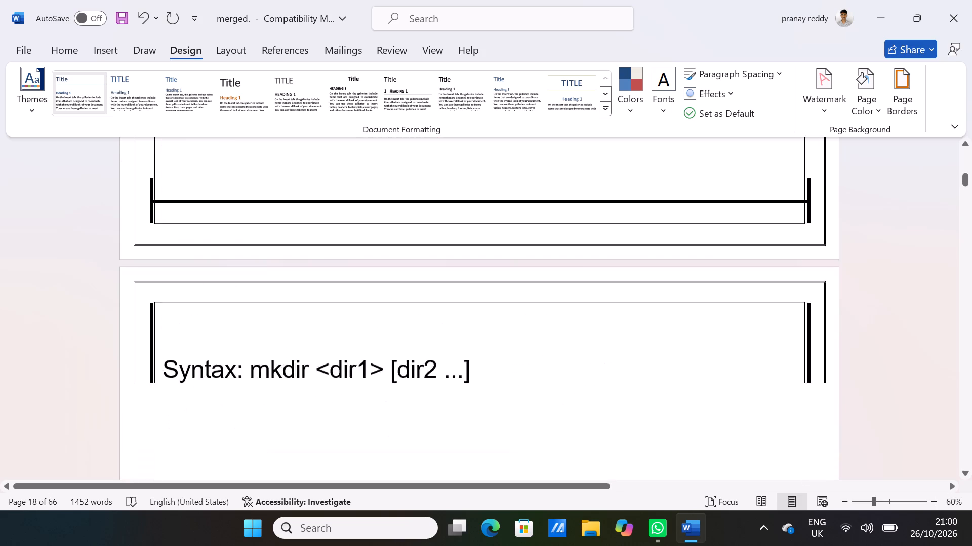
{"action": "scroll", "coordinate": [751, 329], "scroll_direction": "up", "scroll_amount": 20}
{"action": "scroll", "coordinate": [751, 329], "scroll_direction": "up", "scroll_amount": 20}
{"action": "scroll", "coordinate": [751, 329], "scroll_direction": "up", "scroll_amount": 20}
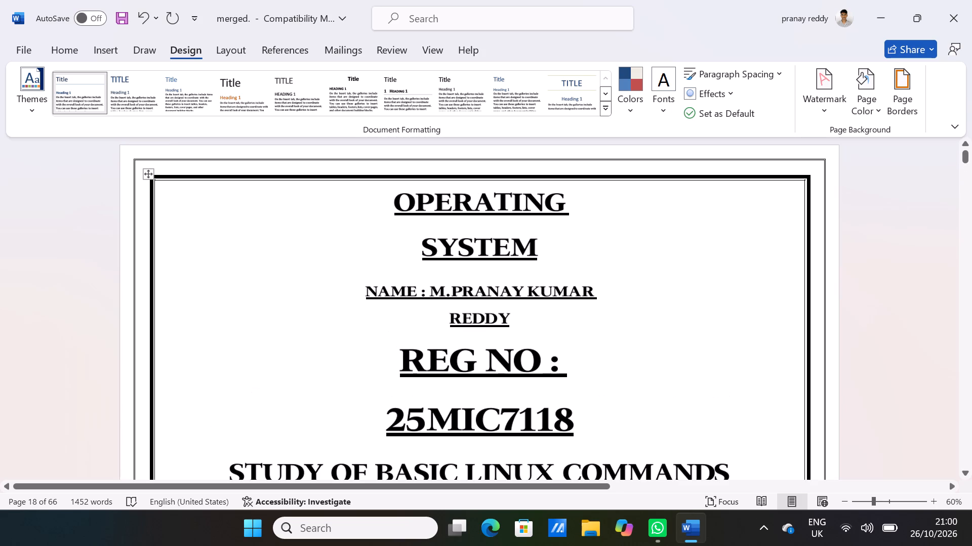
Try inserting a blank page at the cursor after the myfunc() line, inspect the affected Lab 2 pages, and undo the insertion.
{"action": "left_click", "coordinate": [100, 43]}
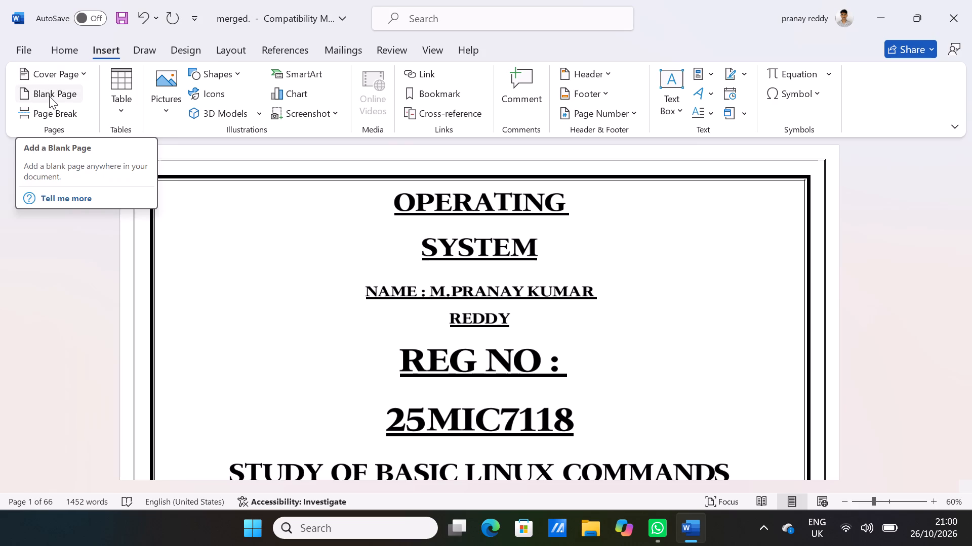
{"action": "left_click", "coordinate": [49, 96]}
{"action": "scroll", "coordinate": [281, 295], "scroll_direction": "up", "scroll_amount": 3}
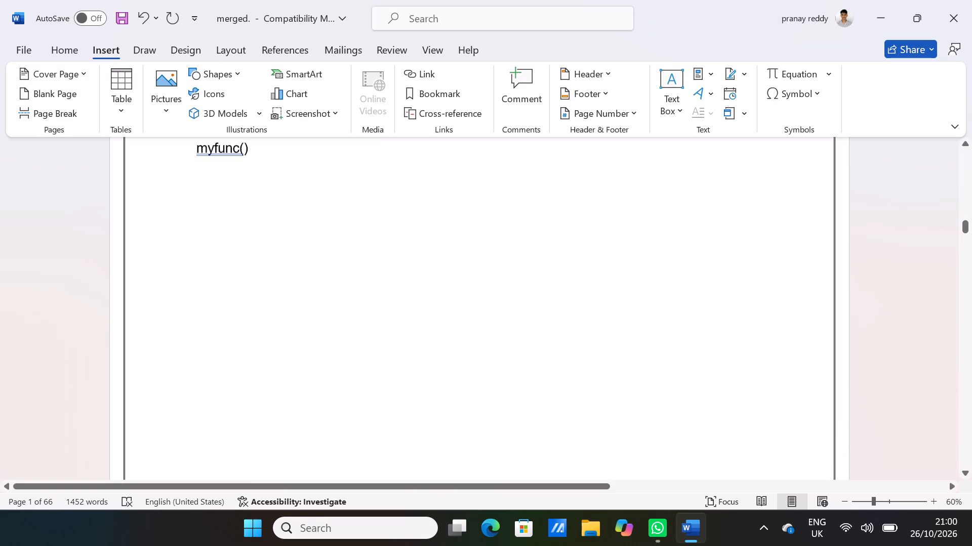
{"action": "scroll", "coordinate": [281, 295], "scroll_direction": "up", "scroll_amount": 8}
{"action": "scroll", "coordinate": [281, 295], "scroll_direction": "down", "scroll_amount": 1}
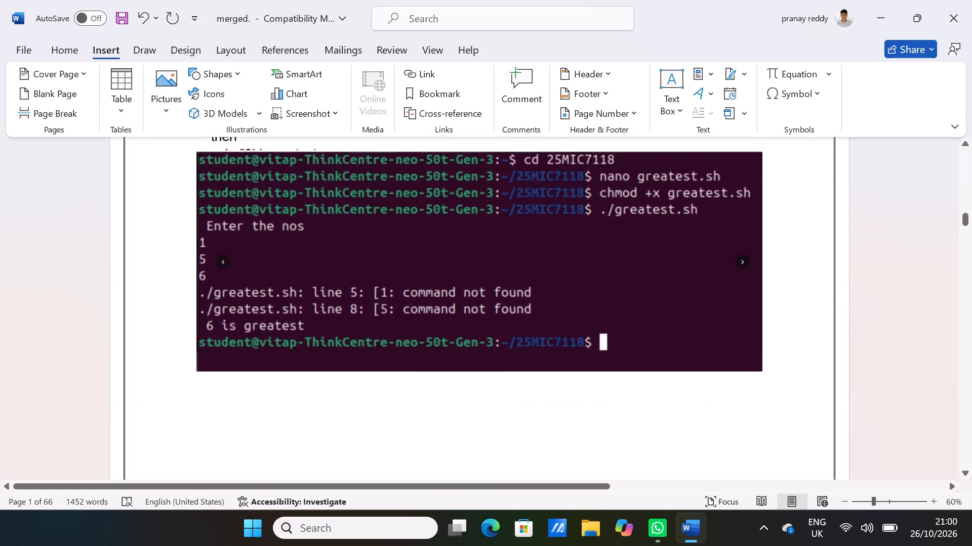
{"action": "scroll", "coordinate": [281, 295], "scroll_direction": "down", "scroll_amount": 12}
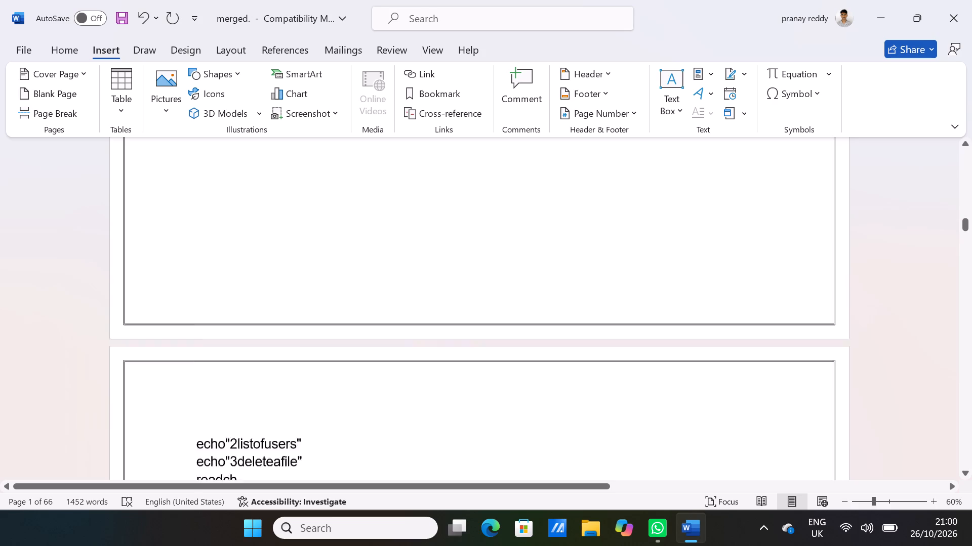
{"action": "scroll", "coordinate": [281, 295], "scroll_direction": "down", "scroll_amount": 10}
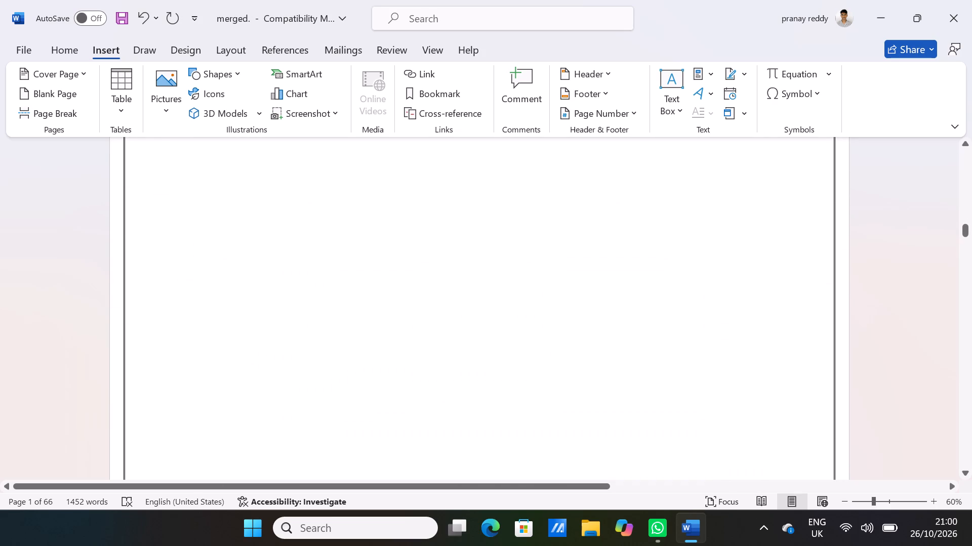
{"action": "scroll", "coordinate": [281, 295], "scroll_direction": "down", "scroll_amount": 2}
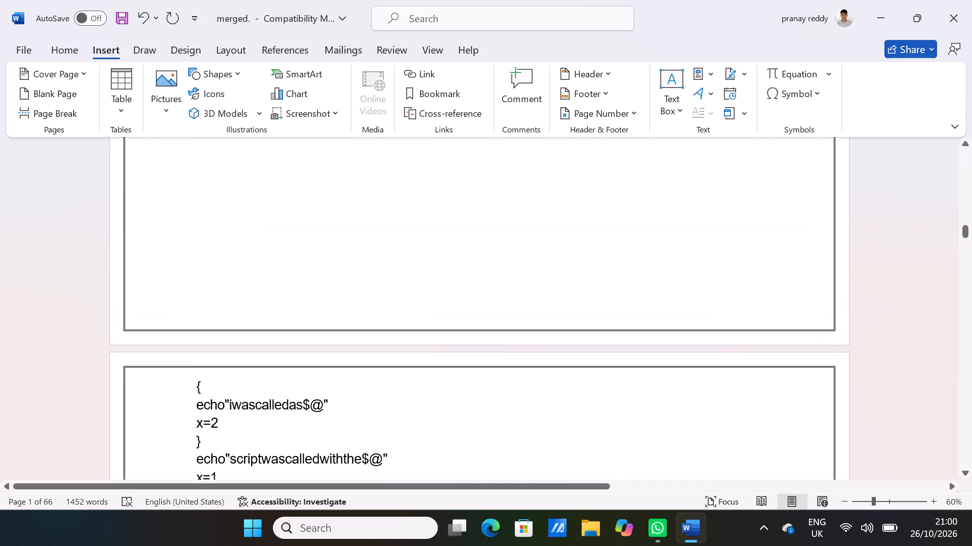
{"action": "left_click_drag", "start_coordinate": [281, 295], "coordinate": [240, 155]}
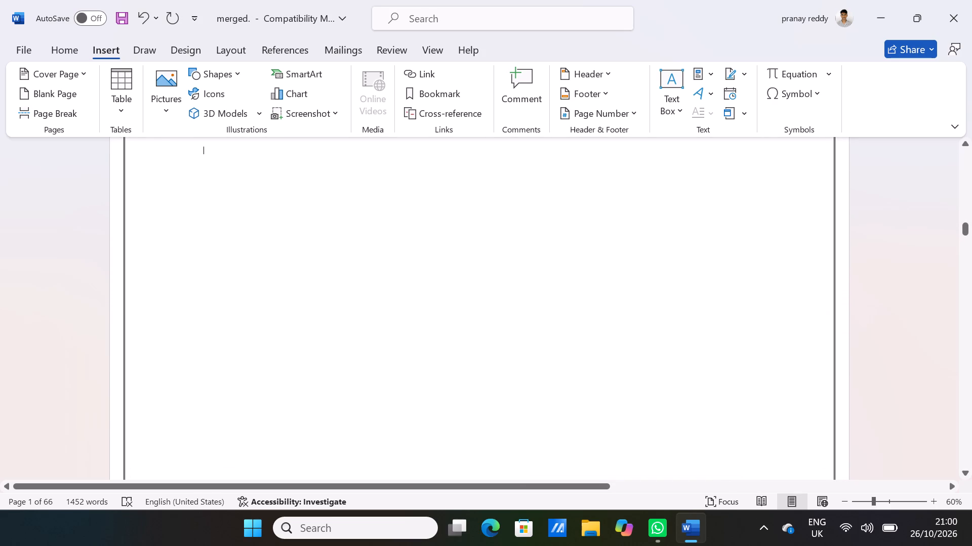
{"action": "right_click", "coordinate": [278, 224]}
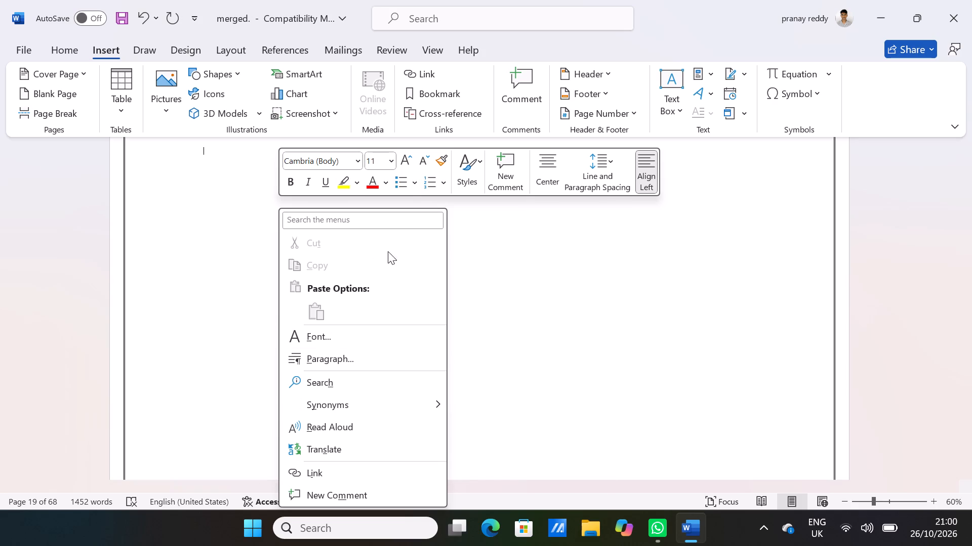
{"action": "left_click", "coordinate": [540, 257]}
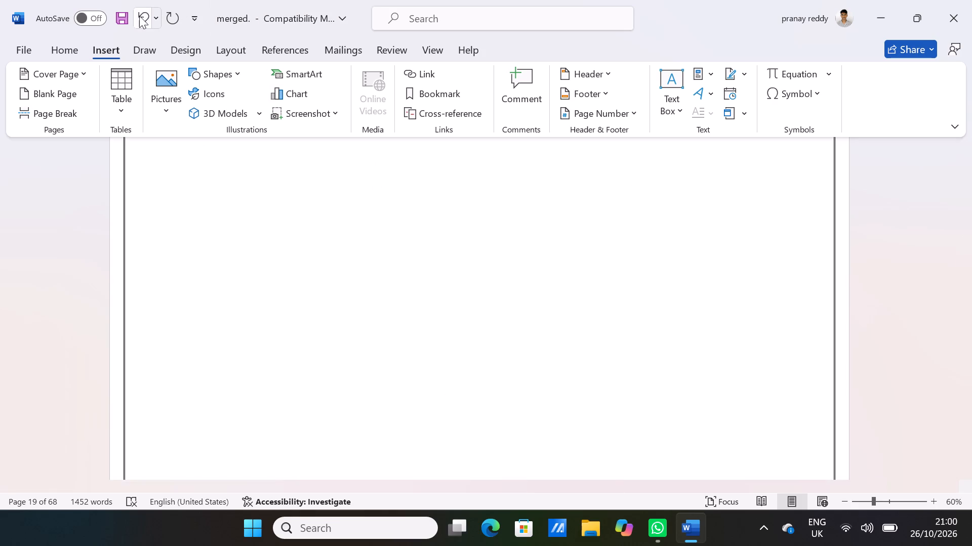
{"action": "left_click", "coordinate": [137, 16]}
Insert a blank page just before the OPERATING SYSTEM title on the cover page and check the following pages.
{"action": "scroll", "coordinate": [285, 403], "scroll_direction": "up", "scroll_amount": 15}
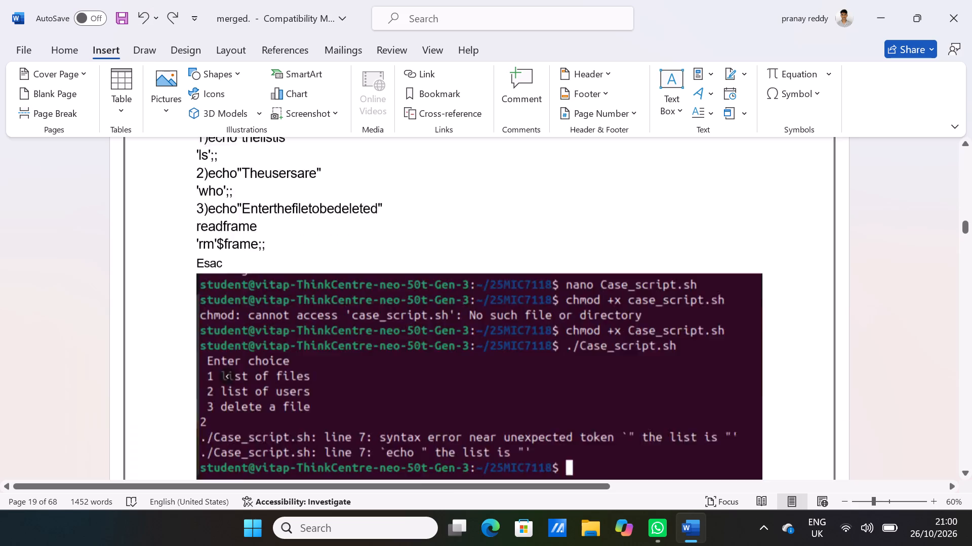
{"action": "scroll", "coordinate": [285, 403], "scroll_direction": "up", "scroll_amount": 20}
{"action": "scroll", "coordinate": [285, 403], "scroll_direction": "up", "scroll_amount": 20}
{"action": "scroll", "coordinate": [285, 403], "scroll_direction": "up", "scroll_amount": 20}
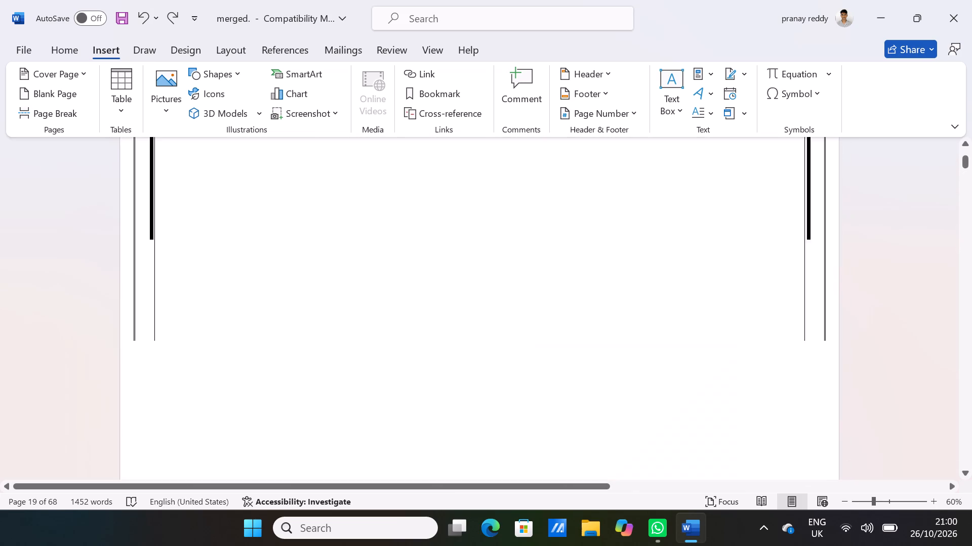
{"action": "scroll", "coordinate": [285, 403], "scroll_direction": "up", "scroll_amount": 20}
{"action": "scroll", "coordinate": [285, 403], "scroll_direction": "up", "scroll_amount": 17}
{"action": "left_click", "coordinate": [390, 200]}
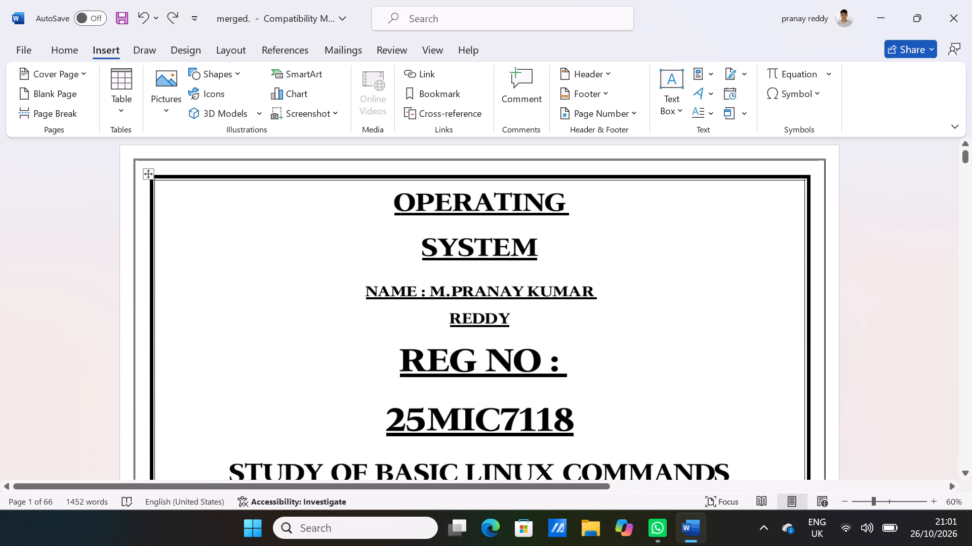
{"action": "scroll", "coordinate": [295, 152], "scroll_direction": "up", "scroll_amount": 5}
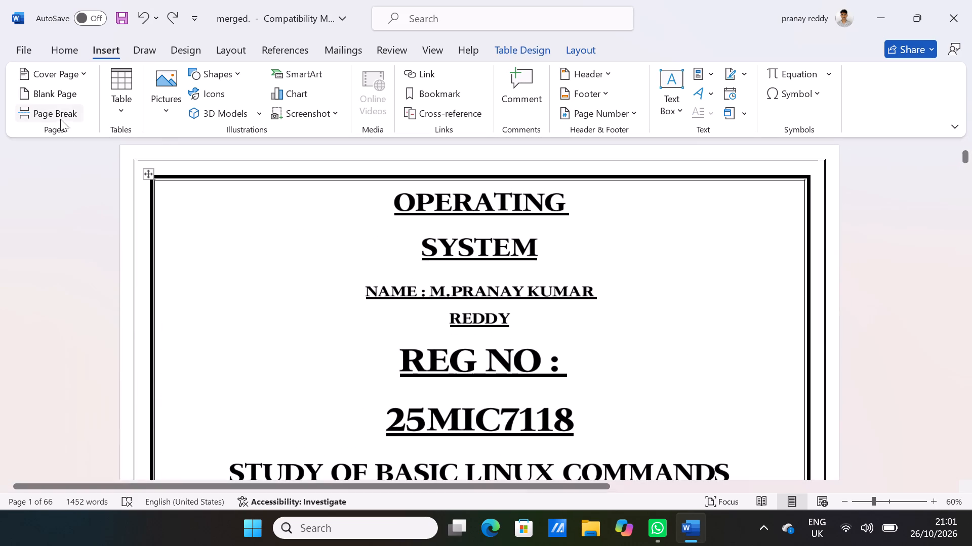
{"action": "left_click", "coordinate": [65, 95]}
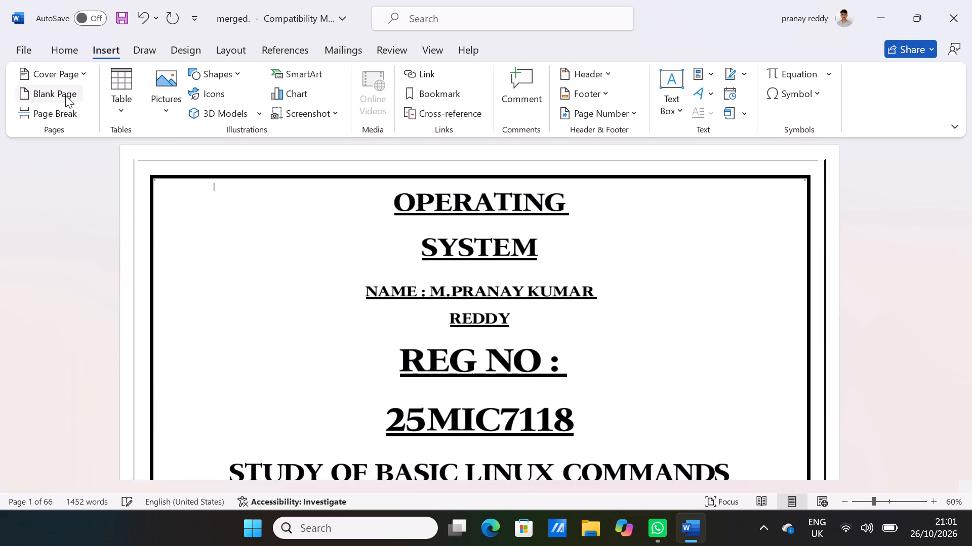
{"action": "scroll", "coordinate": [227, 267], "scroll_direction": "down", "scroll_amount": 5}
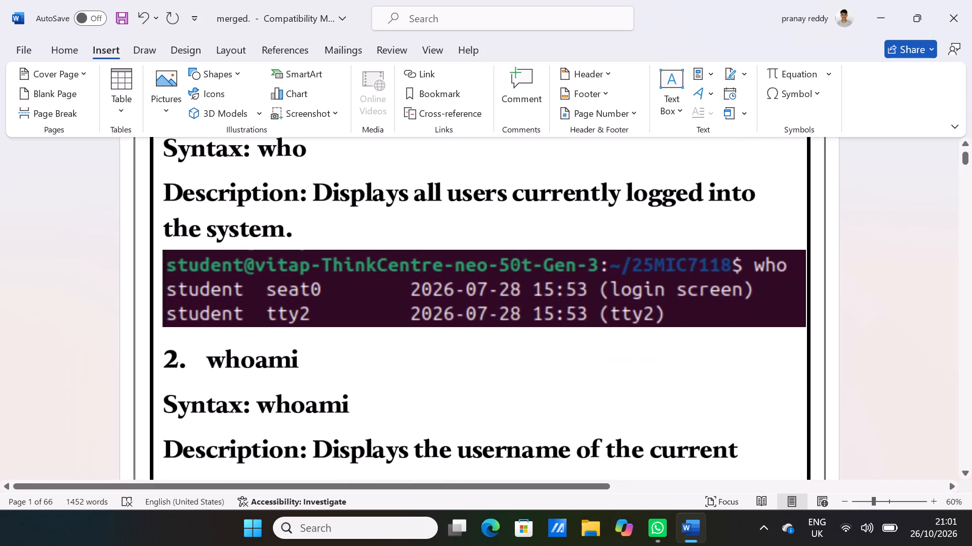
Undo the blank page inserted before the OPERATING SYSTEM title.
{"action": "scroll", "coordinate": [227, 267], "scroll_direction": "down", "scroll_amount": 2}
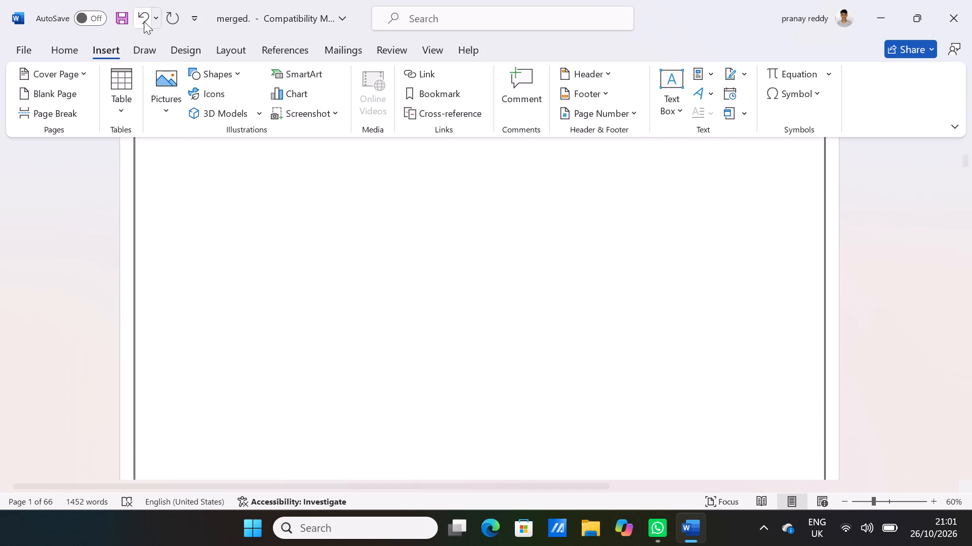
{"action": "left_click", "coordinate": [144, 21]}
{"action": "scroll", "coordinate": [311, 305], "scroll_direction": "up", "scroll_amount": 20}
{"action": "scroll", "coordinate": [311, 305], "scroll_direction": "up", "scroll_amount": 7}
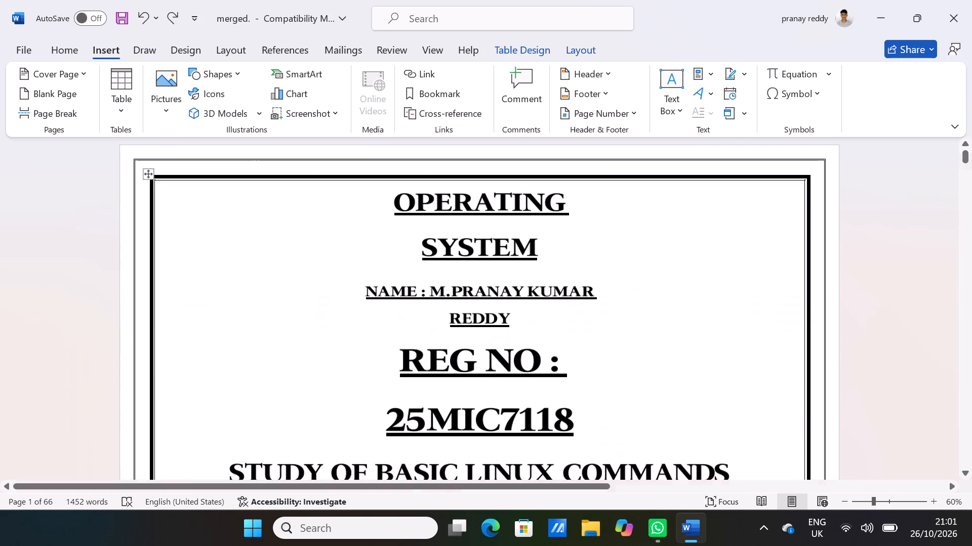
Insert the built-in Filigree cover page at the start of the document.
{"action": "left_click", "coordinate": [40, 74]}
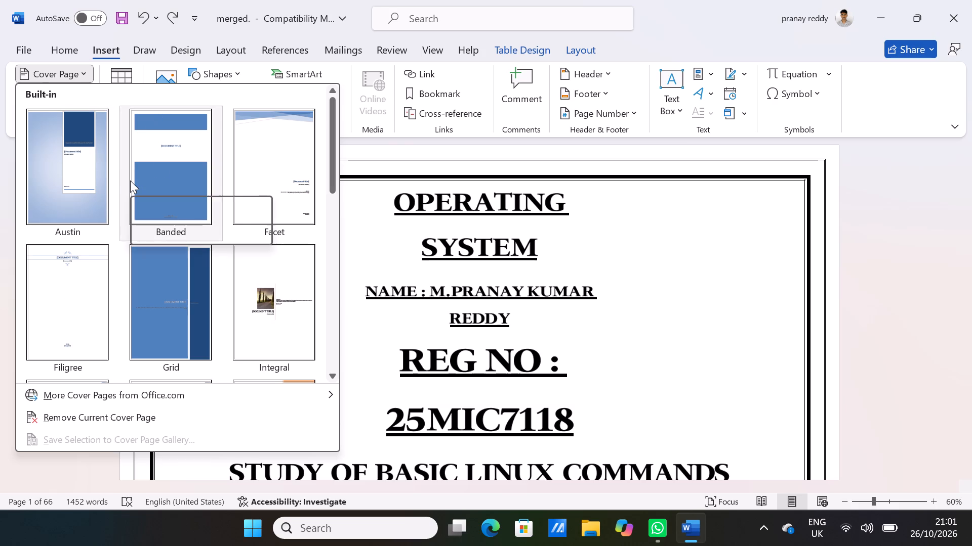
{"action": "scroll", "coordinate": [188, 316], "scroll_direction": "down", "scroll_amount": 1}
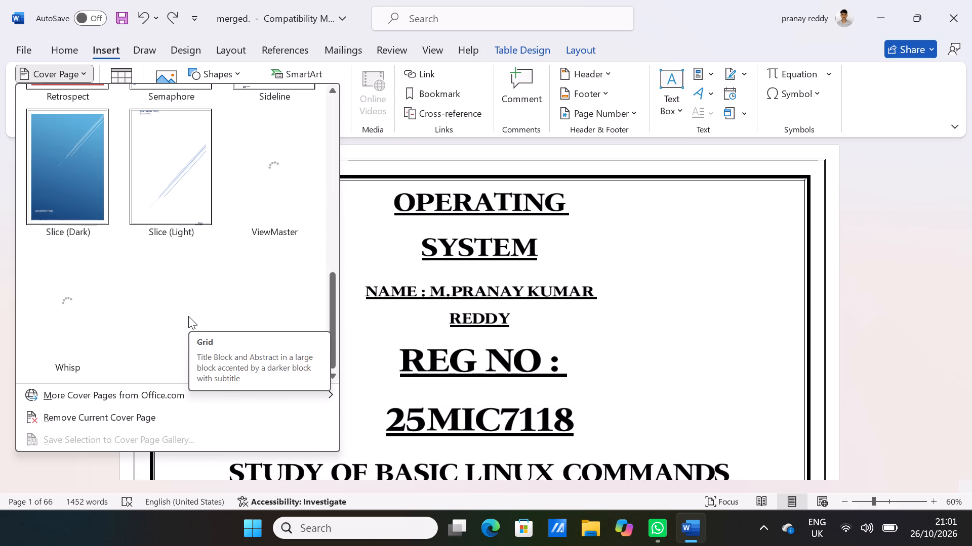
{"action": "scroll", "coordinate": [188, 316], "scroll_direction": "down", "scroll_amount": 2}
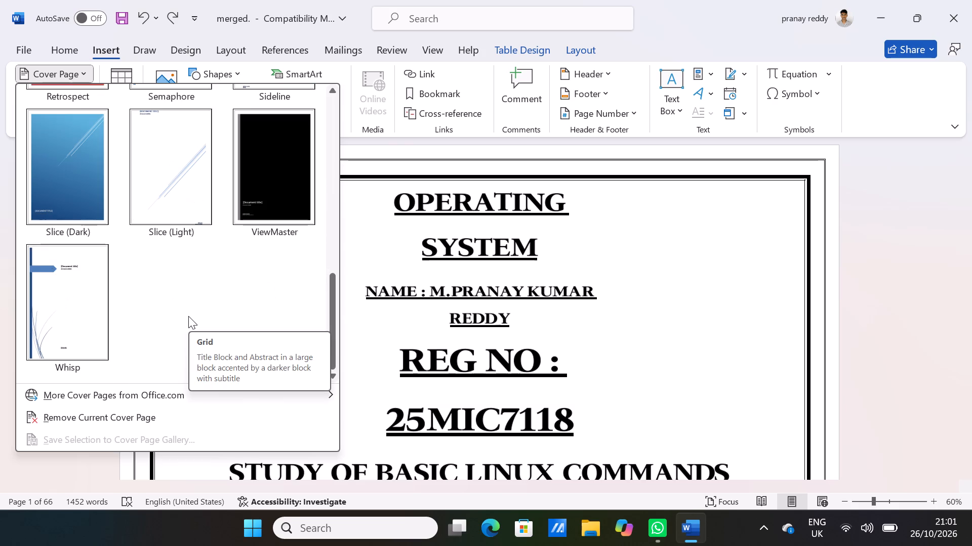
{"action": "scroll", "coordinate": [135, 279], "scroll_direction": "up", "scroll_amount": 2}
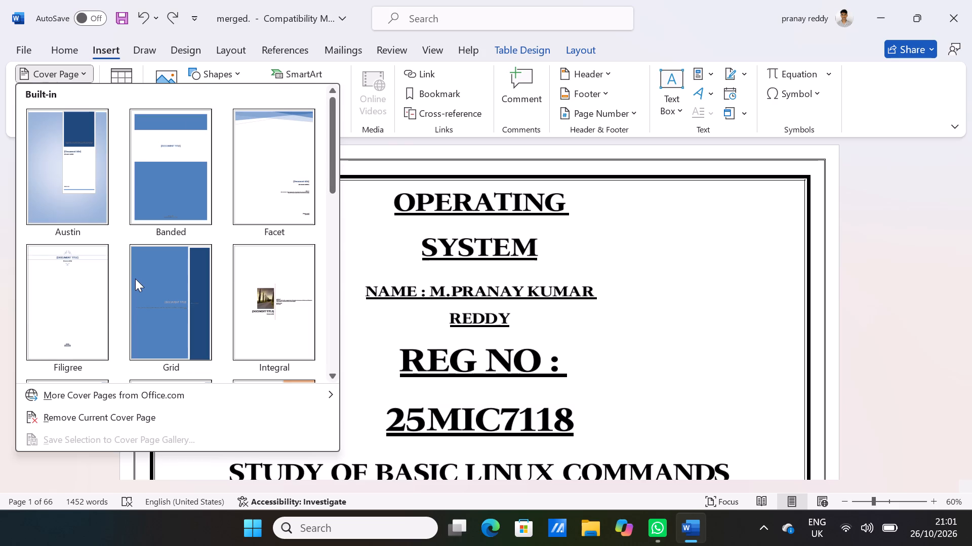
{"action": "scroll", "coordinate": [55, 275], "scroll_direction": "up", "scroll_amount": 2}
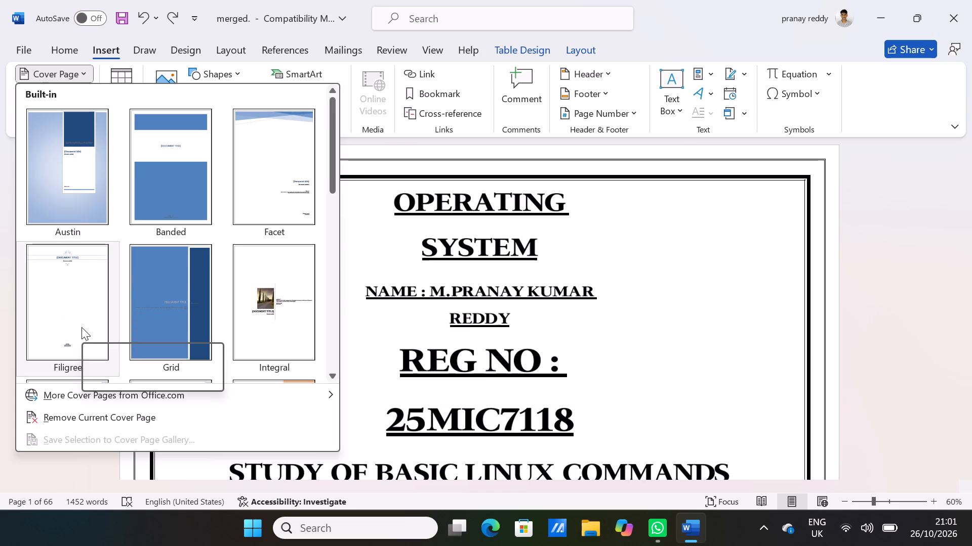
{"action": "left_click", "coordinate": [82, 327]}
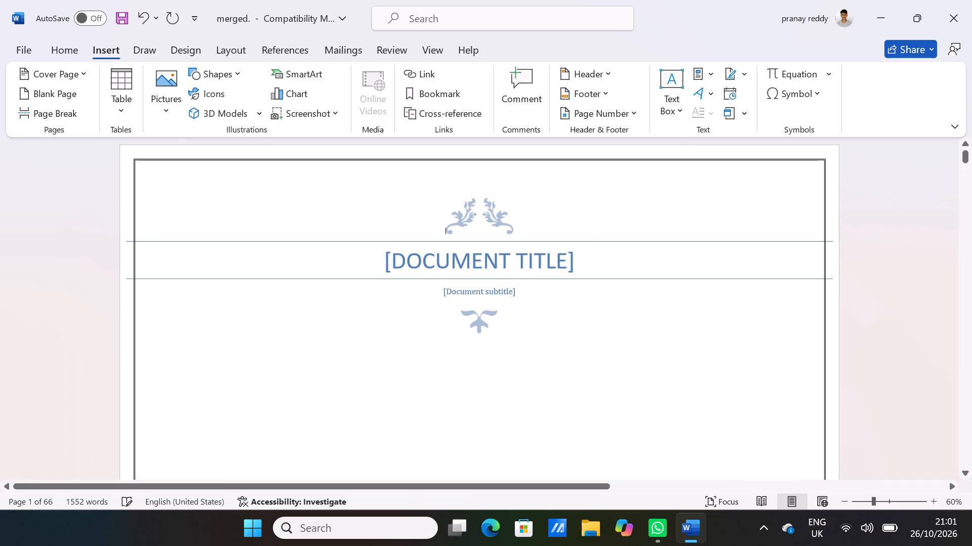
Delete the lower ornament, the document subtitle and the document title from the Filigree cover page.
{"action": "left_click", "coordinate": [607, 306]}
{"action": "key", "text": "BackSpace"}
{"action": "key", "text": "BackSpace"}
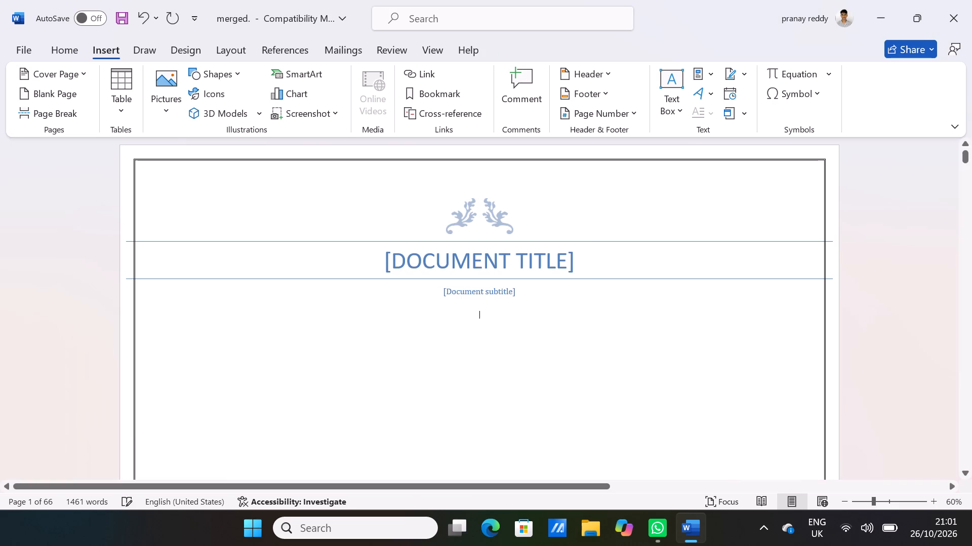
{"action": "key", "text": "BackSpace"}
{"action": "key", "text": "BackSpace"}
{"action": "key", "text": "BackSpace"}
{"action": "key", "text": "BackSpace"}
{"action": "key", "text": "BackSpace"}
{"action": "key", "text": "BackSpace"}
{"action": "key", "text": "BackSpace"}
{"action": "key", "text": "BackSpace"}
{"action": "key", "text": "BackSpace"}
{"action": "key", "text": "BackSpace"}
{"action": "key", "text": "BackSpace"}
{"action": "key", "text": "BackSpace"}
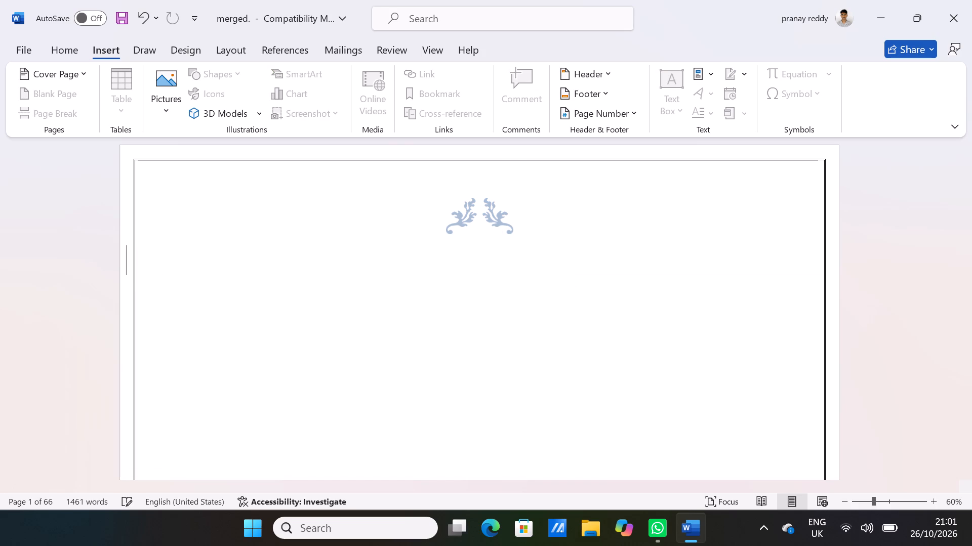
{"action": "key", "text": "BackSpace"}
{"action": "key", "text": "BackSpace"}
Delete the company address, company name and date placeholders near the bottom of the cover page.
{"action": "scroll", "coordinate": [607, 306], "scroll_direction": "down", "scroll_amount": 6}
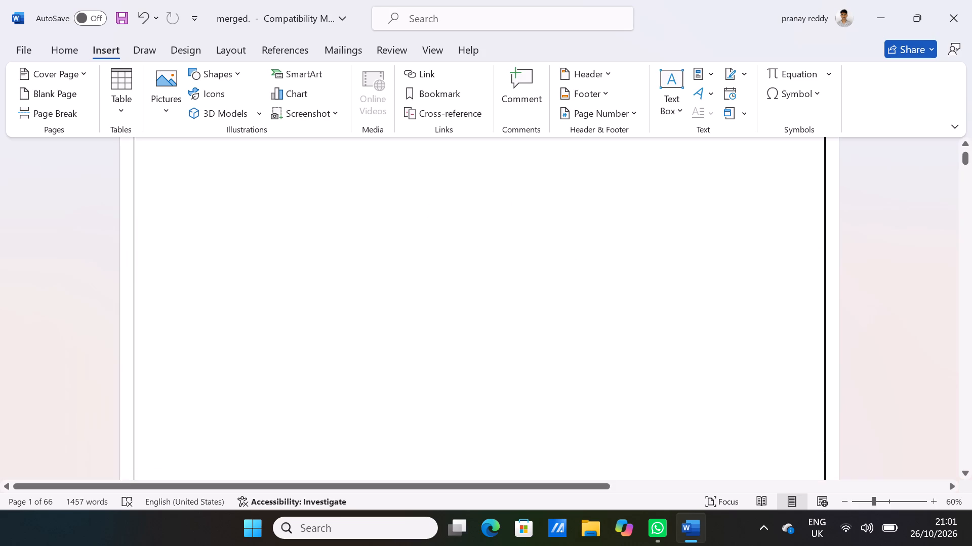
{"action": "scroll", "coordinate": [607, 306], "scroll_direction": "down", "scroll_amount": 4}
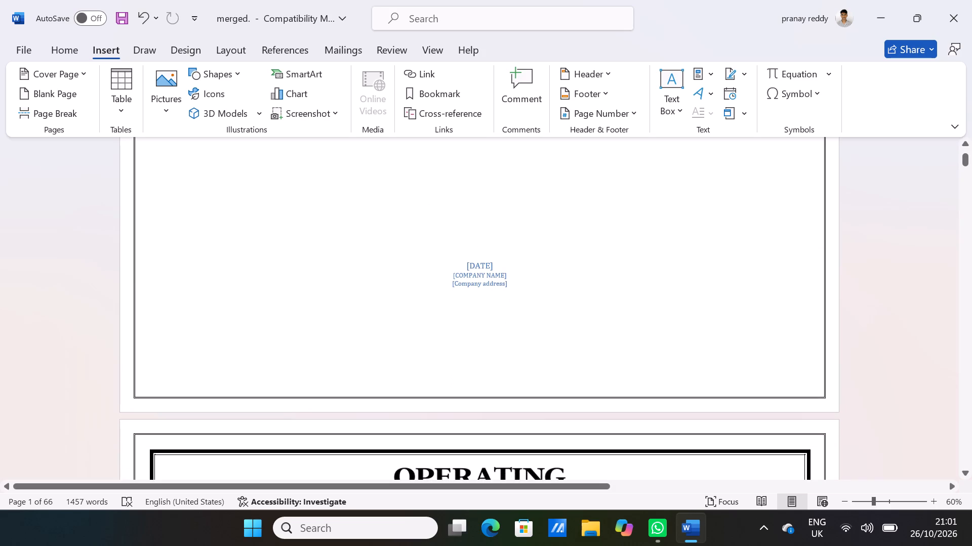
{"action": "left_click", "coordinate": [627, 311]}
{"action": "scroll", "coordinate": [627, 311], "scroll_direction": "down", "scroll_amount": 5}
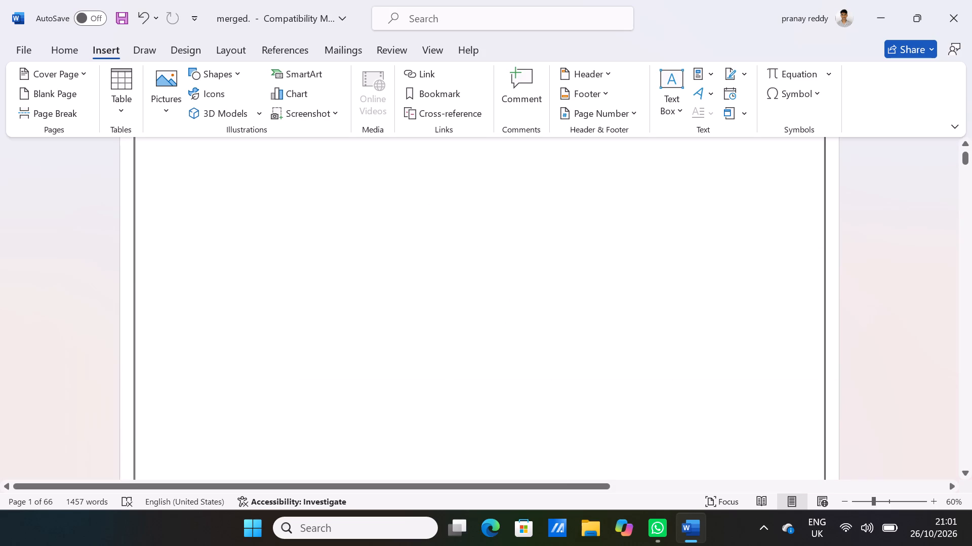
{"action": "scroll", "coordinate": [627, 311], "scroll_direction": "down", "scroll_amount": 4}
{"action": "left_click", "coordinate": [505, 322]}
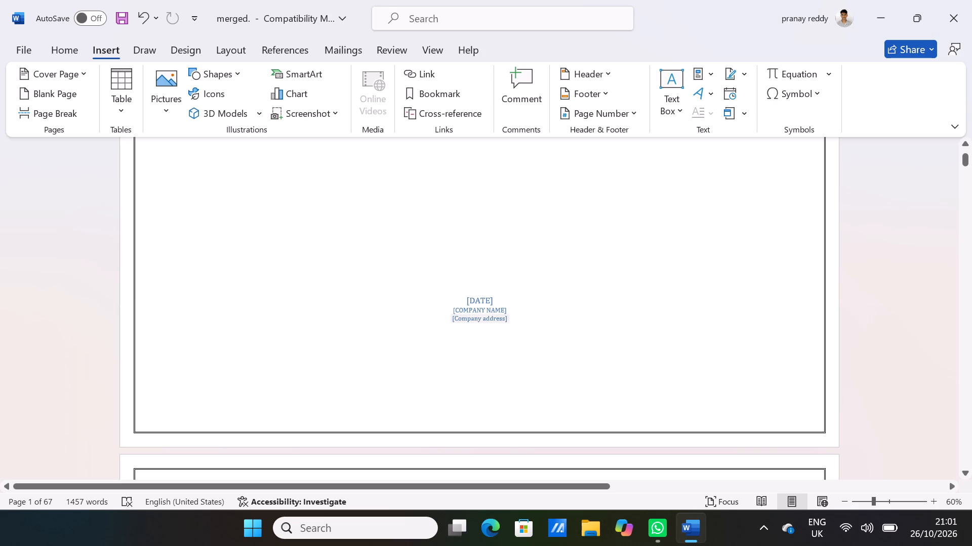
{"action": "key", "text": "BackSpace"}
{"action": "key", "text": "BackSpace"}
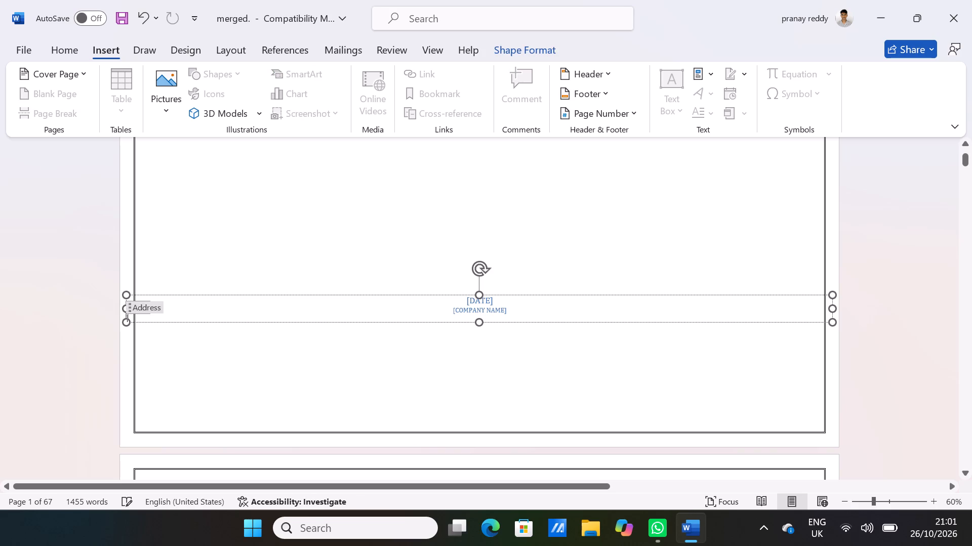
{"action": "key", "text": "BackSpace"}
{"action": "key", "text": "BackSpace"}
{"action": "key", "text": "BackSpace"}
{"action": "key", "text": "BackSpace"}
{"action": "key", "text": "BackSpace"}
{"action": "key", "text": "BackSpace"}
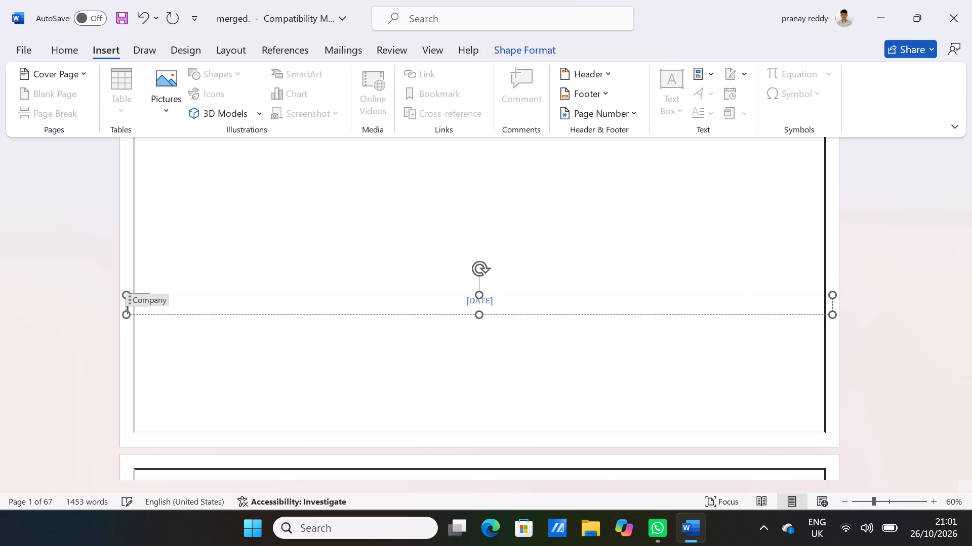
{"action": "key", "text": "BackSpace"}
{"action": "key", "text": "BackSpace"}
{"action": "left_click", "coordinate": [435, 241]}
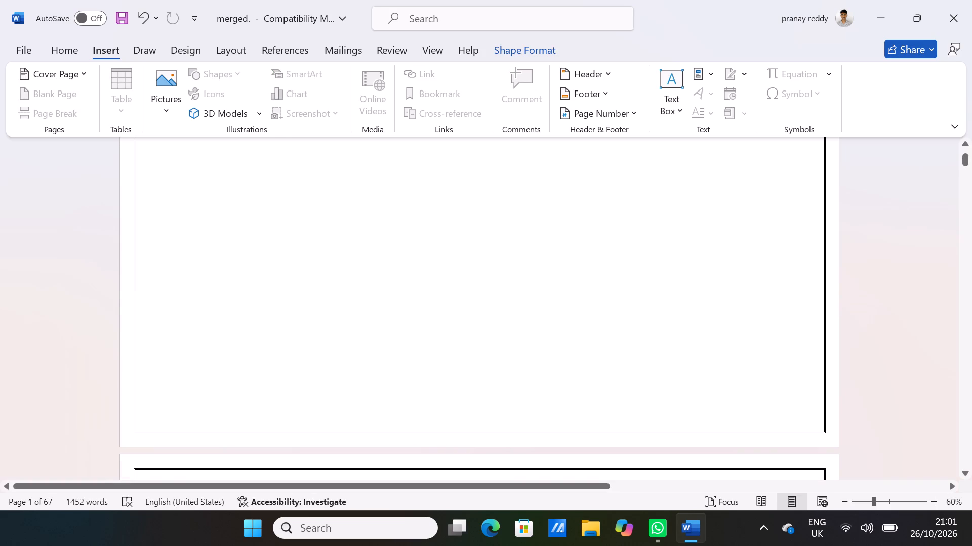
Check the cleared cover page and the page that follows it.
{"action": "scroll", "coordinate": [435, 241], "scroll_direction": "down", "scroll_amount": 4}
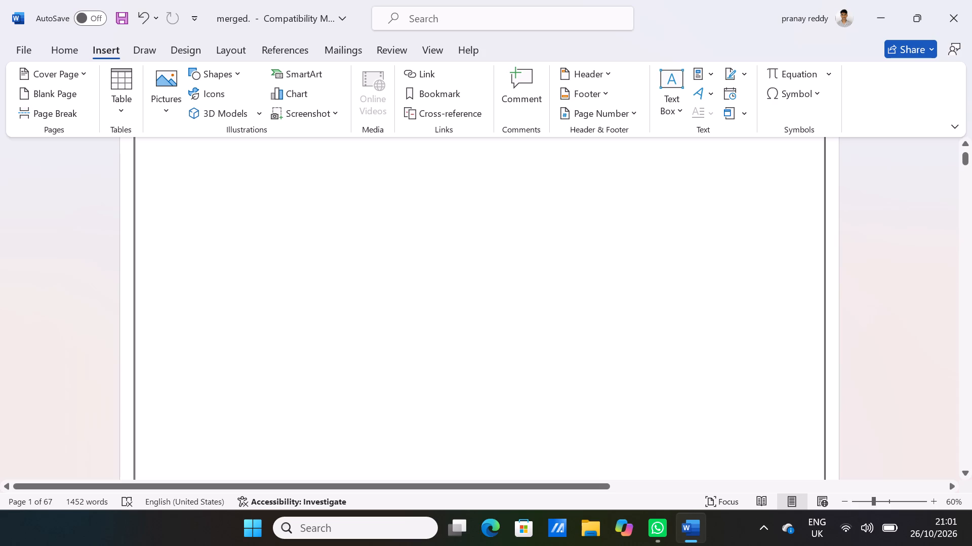
{"action": "scroll", "coordinate": [435, 241], "scroll_direction": "down", "scroll_amount": 1}
{"action": "scroll", "coordinate": [435, 241], "scroll_direction": "up", "scroll_amount": 6}
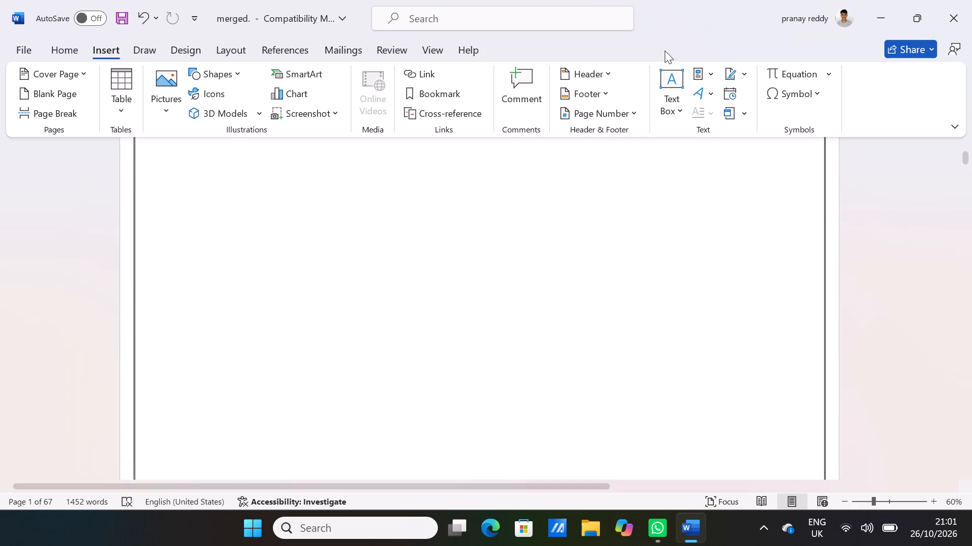
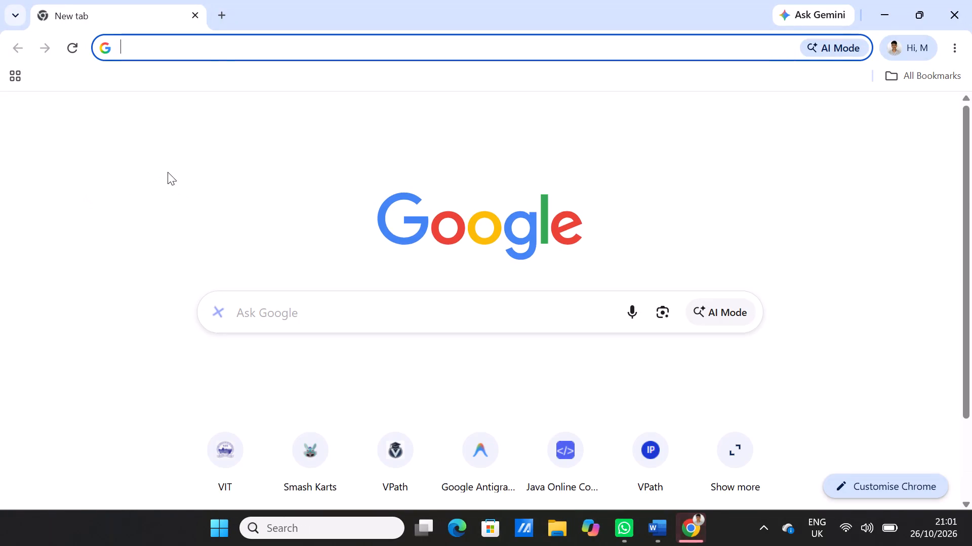
Search the web for "vitAP LOGO" in Chrome.
{"action": "left_click", "coordinate": [242, 39]}
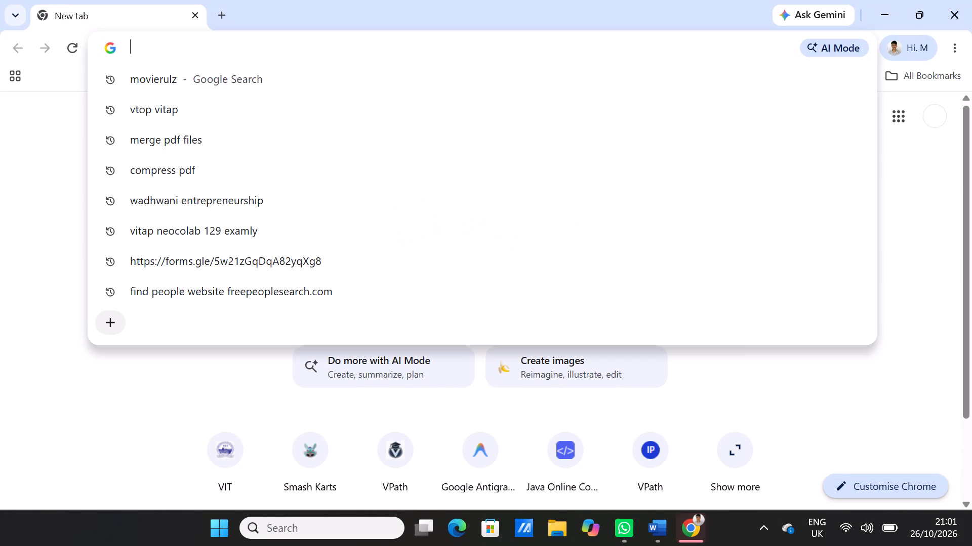
{"action": "type", "text": "vu"}
{"action": "key", "text": "BackSpace"}
{"action": "type", "text": "it"}
{"action": "key", "text": "space"}
{"action": "key", "text": "BackSpace"}
{"action": "key", "text": "a"}
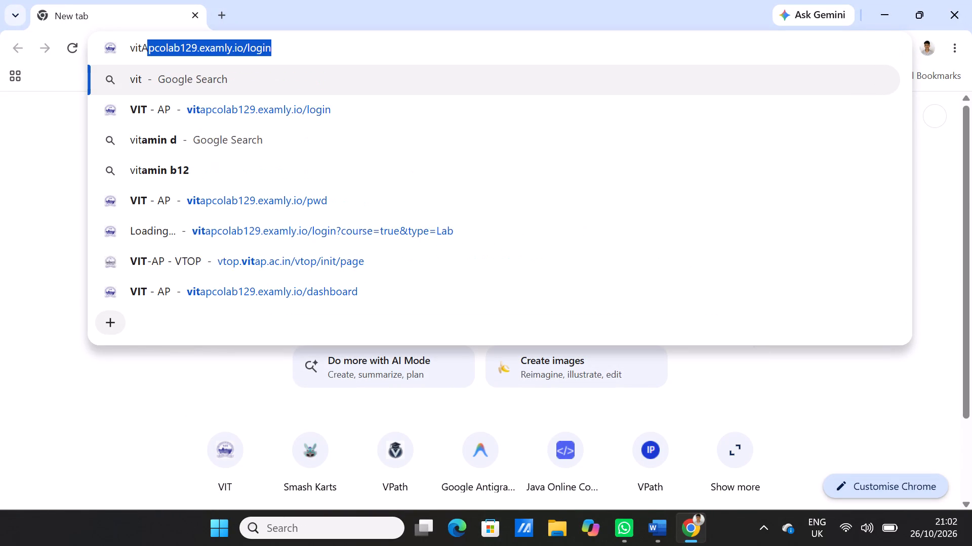
{"action": "type", "text": "P"}
{"action": "key", "text": "space"}
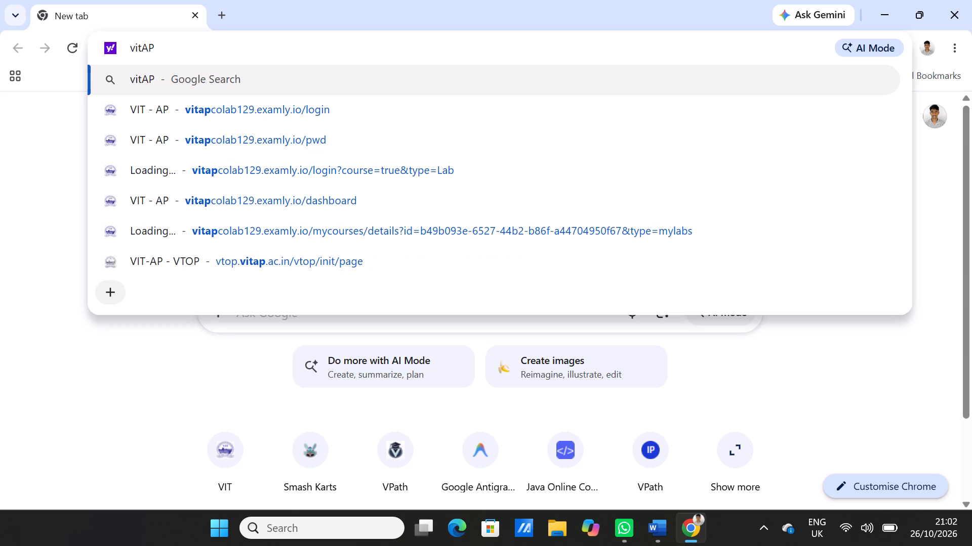
{"action": "type", "text": "LOGO"}
{"action": "key", "text": "Return"}
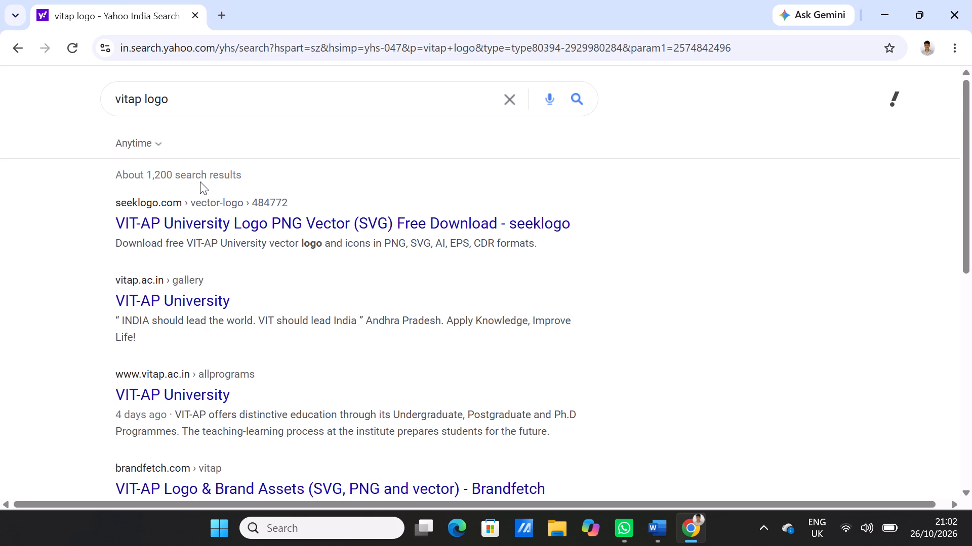
Look through the search results for a university logo image, clear the query and close the results page.
{"action": "left_click", "coordinate": [137, 137]}
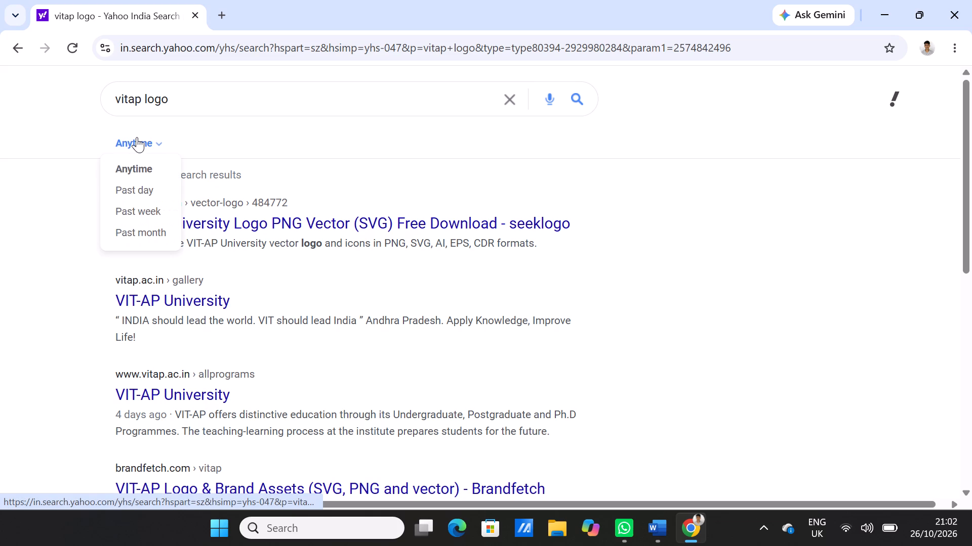
{"action": "scroll", "coordinate": [298, 128], "scroll_direction": "down", "scroll_amount": 5}
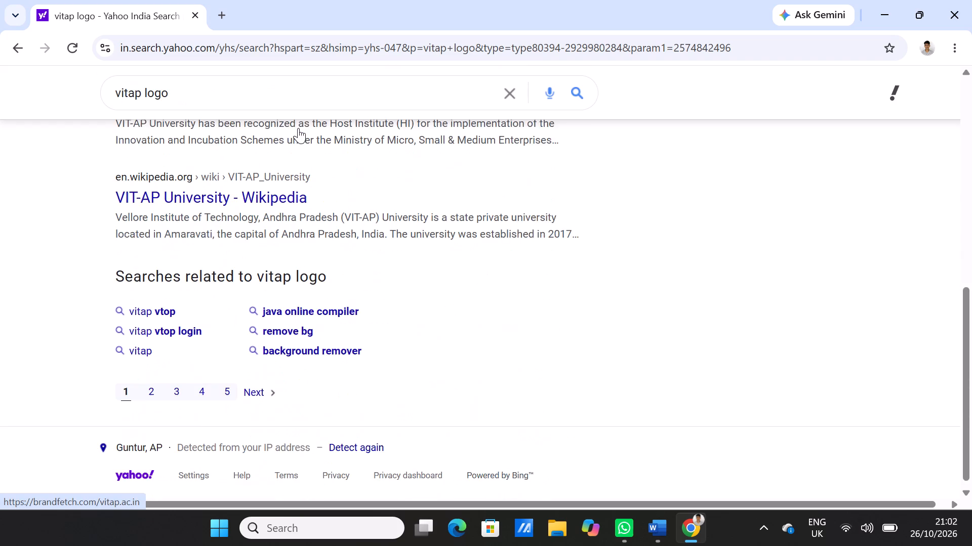
{"action": "scroll", "coordinate": [298, 128], "scroll_direction": "down", "scroll_amount": 2}
{"action": "scroll", "coordinate": [298, 128], "scroll_direction": "up", "scroll_amount": 8}
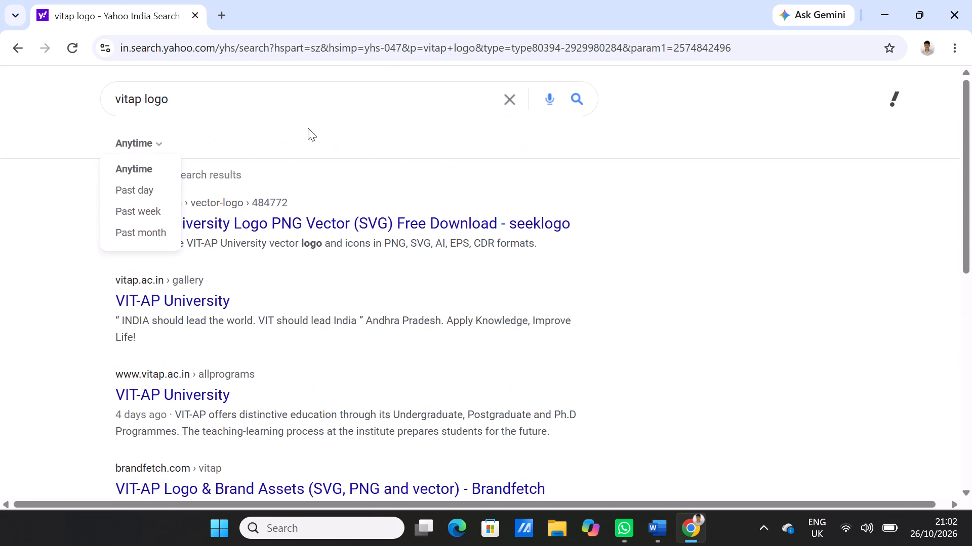
{"action": "left_click", "coordinate": [509, 105]}
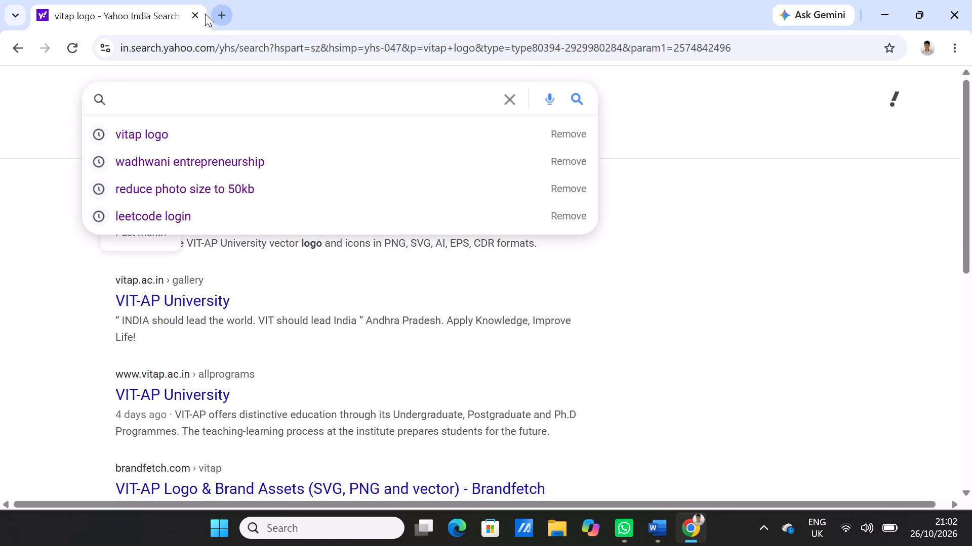
{"action": "left_click", "coordinate": [196, 14]}
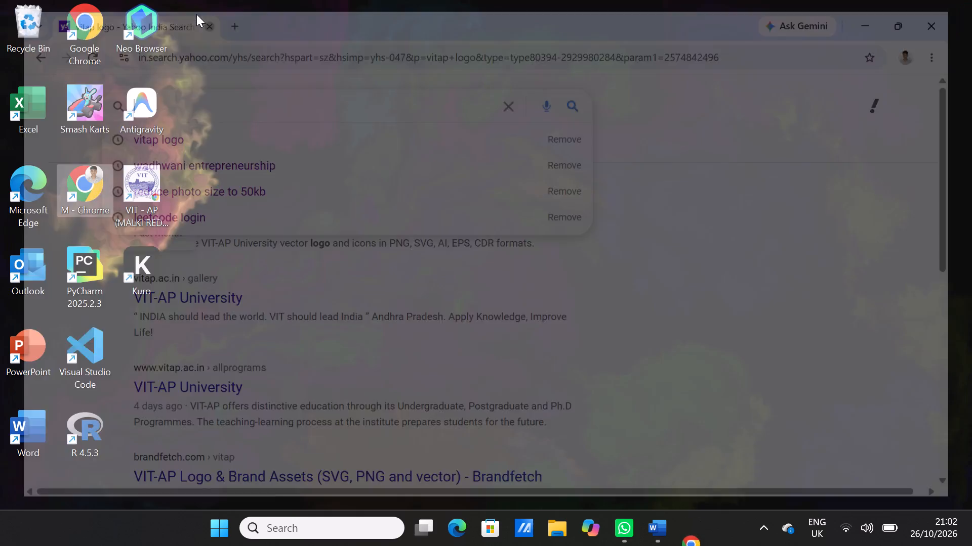
Reopen Chrome with the M profile and set Google as its default search engine in the browser settings.
{"action": "double_click", "coordinate": [73, 197]}
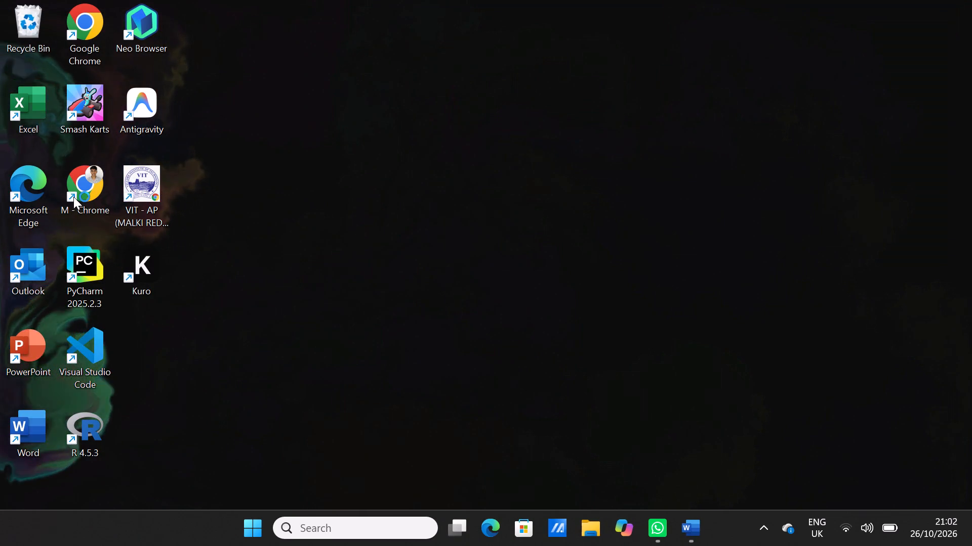
{"action": "left_click", "coordinate": [94, 196]}
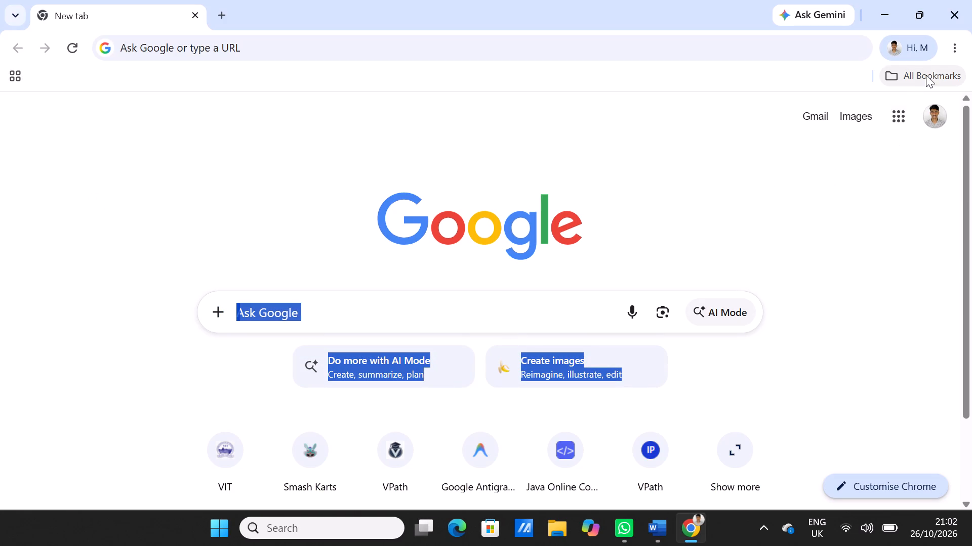
{"action": "left_click", "coordinate": [953, 56]}
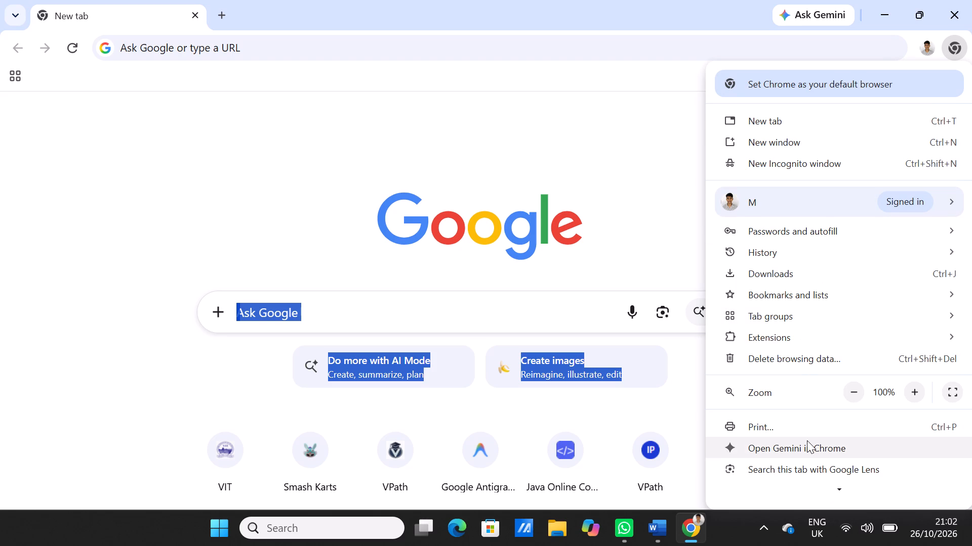
{"action": "scroll", "coordinate": [807, 440], "scroll_direction": "down", "scroll_amount": 3}
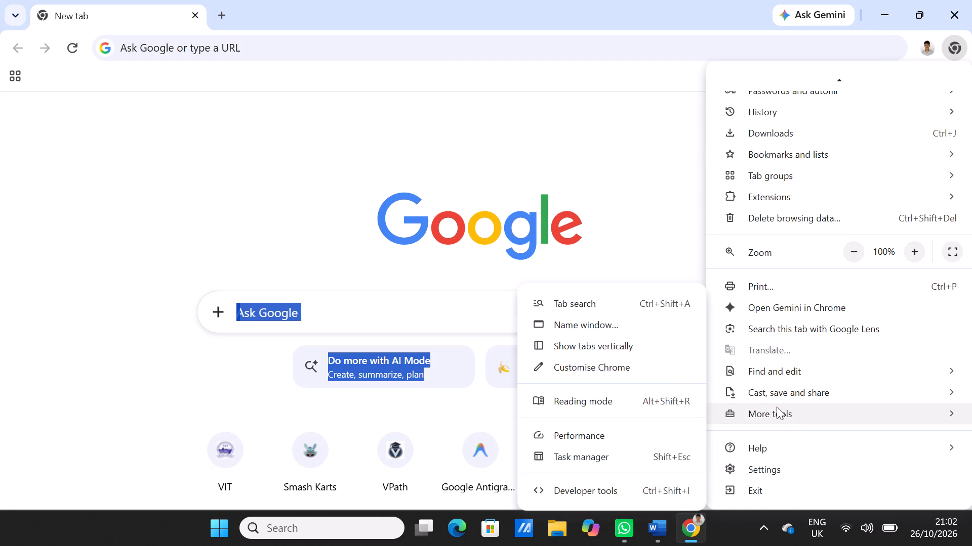
{"action": "left_click", "coordinate": [802, 469]}
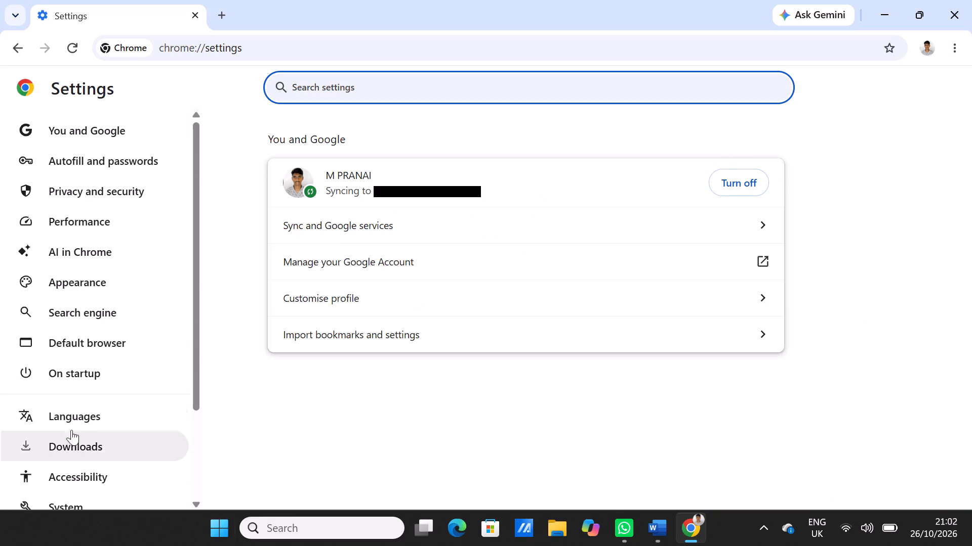
{"action": "left_click", "coordinate": [94, 297]}
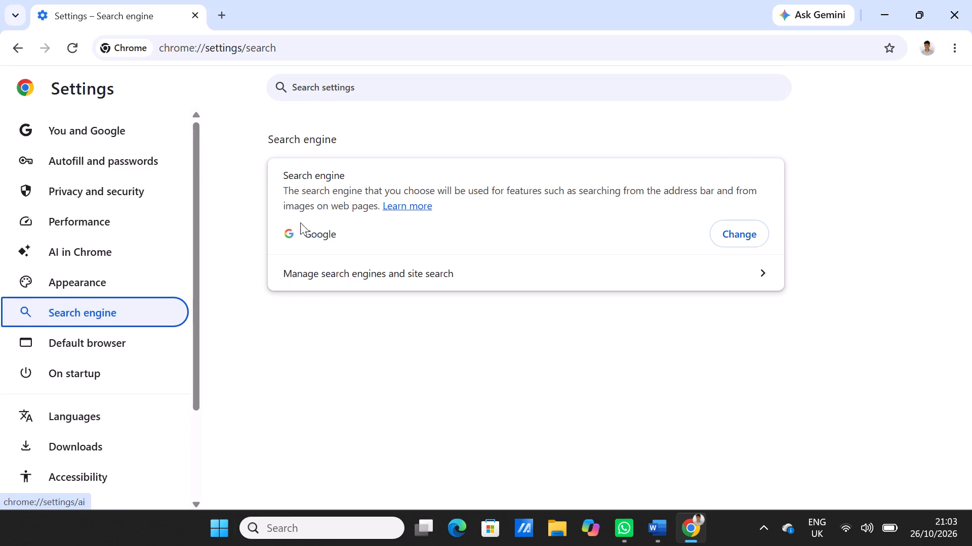
{"action": "left_click", "coordinate": [721, 230]}
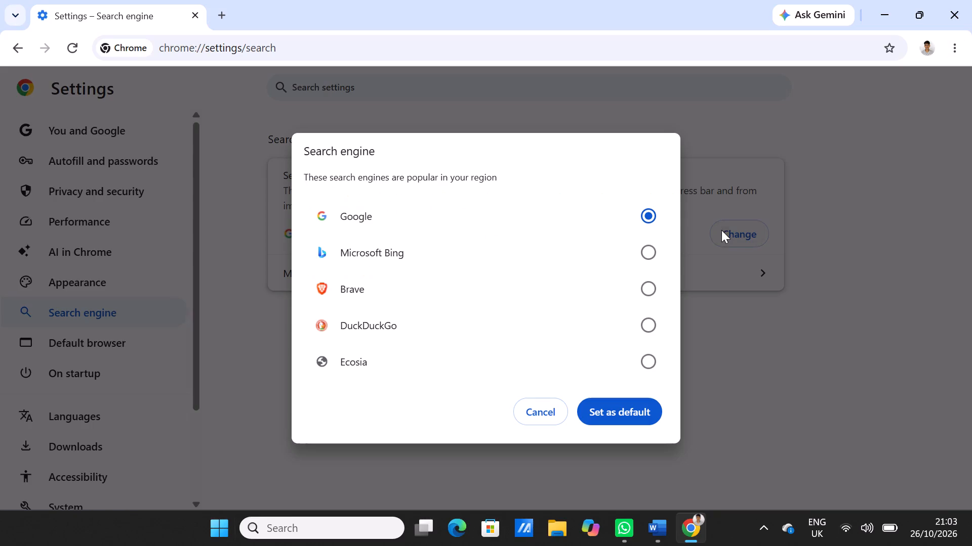
{"action": "left_click", "coordinate": [635, 222]}
{"action": "left_click", "coordinate": [618, 411]}
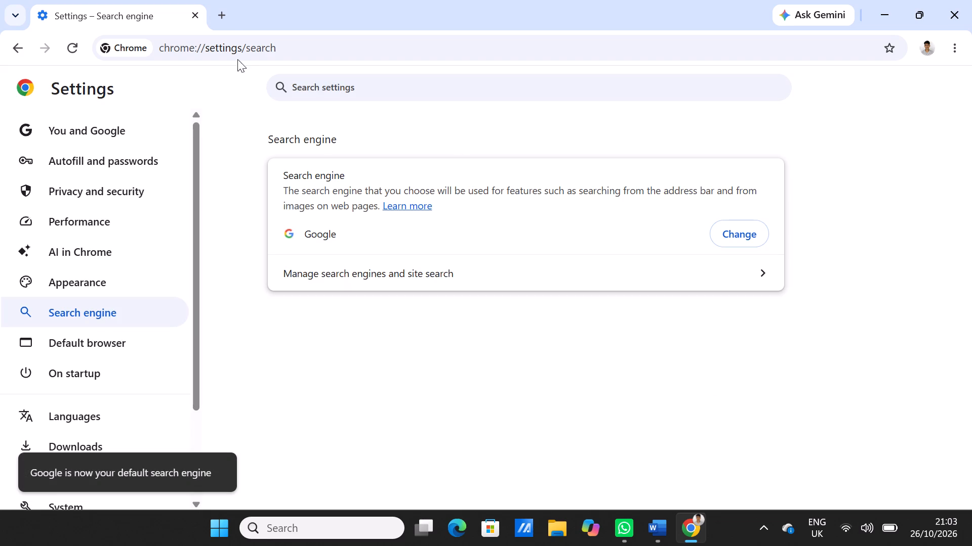
{"action": "left_click", "coordinate": [228, 17]}
{"action": "left_click", "coordinate": [194, 12]}
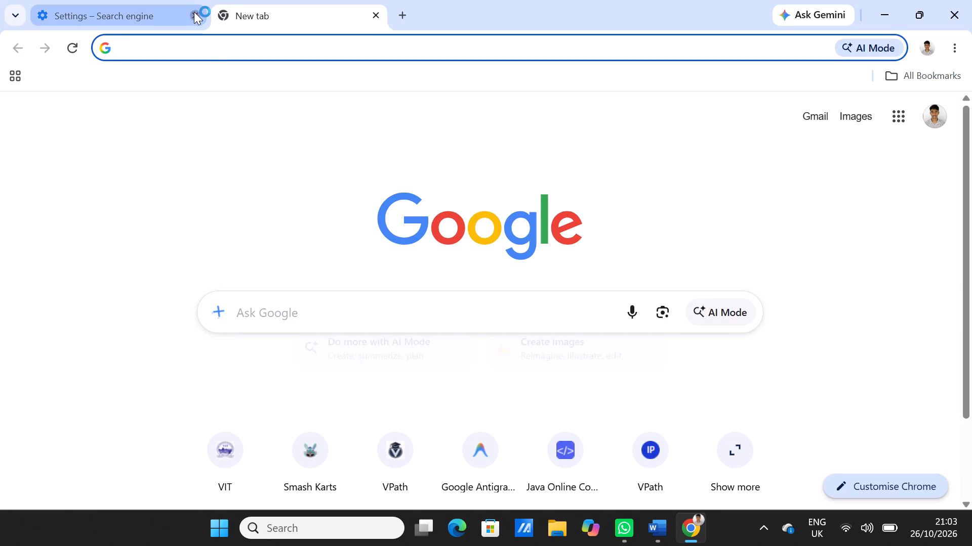
Search the web for "vit AP logo" and open a VIT-AP University logo from the image results.
{"action": "left_click", "coordinate": [207, 58]}
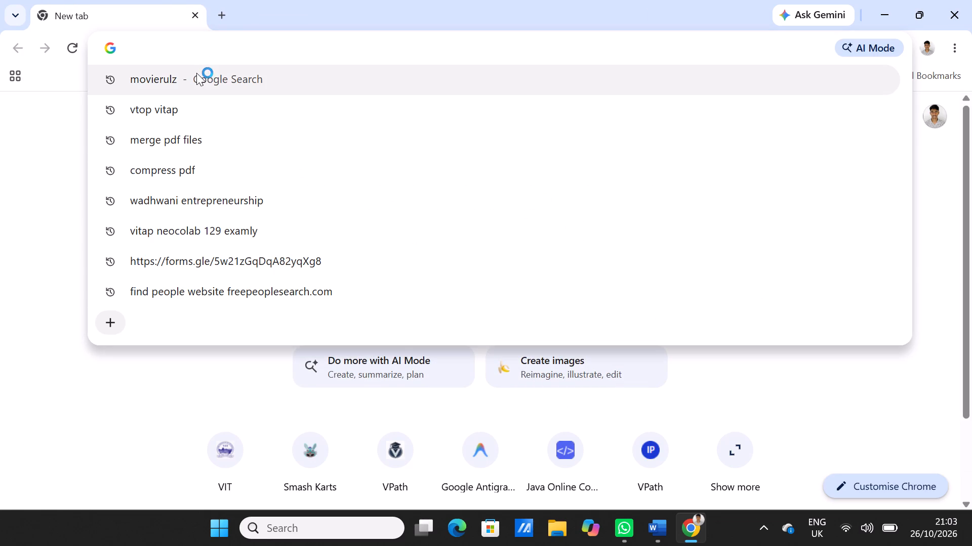
{"action": "type", "text": "vit"}
{"action": "key", "text": "space"}
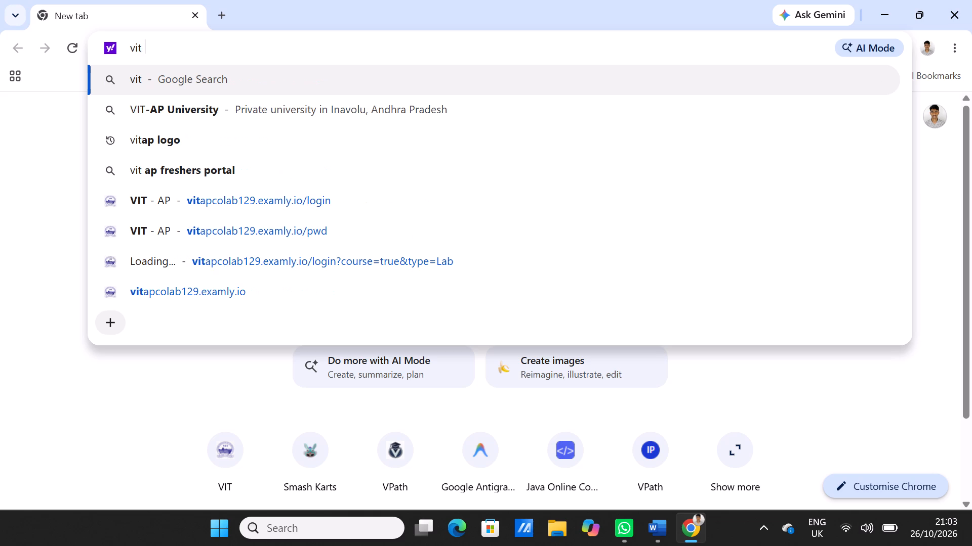
{"action": "type", "text": "AP"}
{"action": "key", "text": "space"}
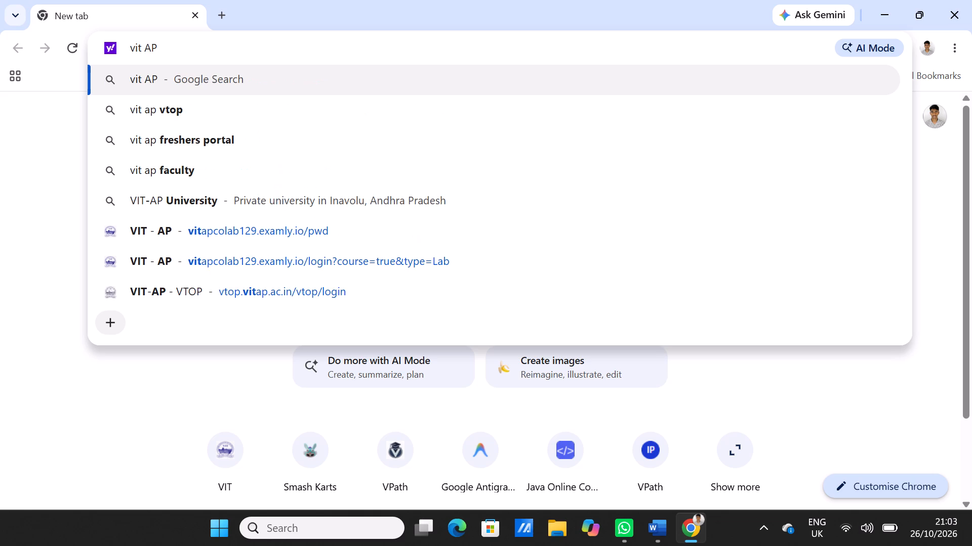
{"action": "type", "text": "logo"}
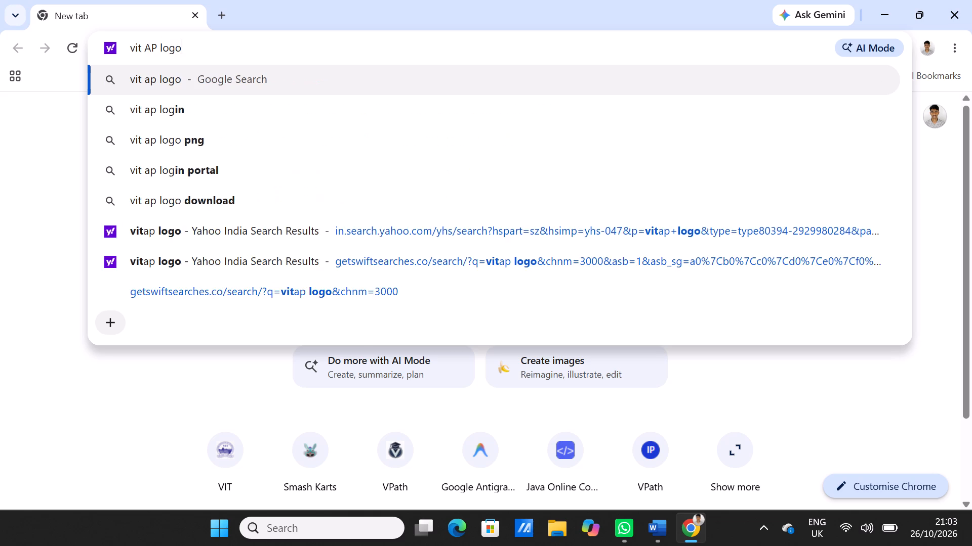
{"action": "key", "text": "Return"}
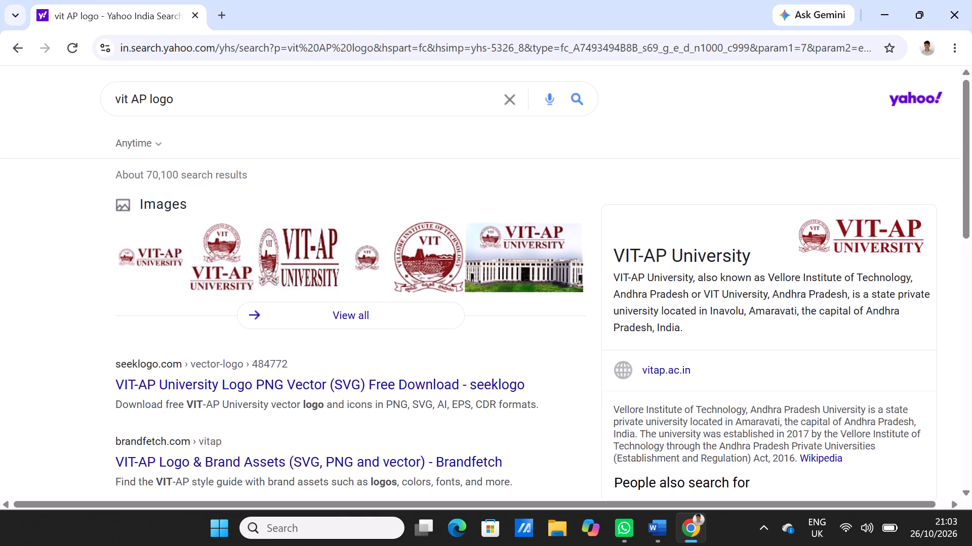
{"action": "left_click", "coordinate": [323, 235]}
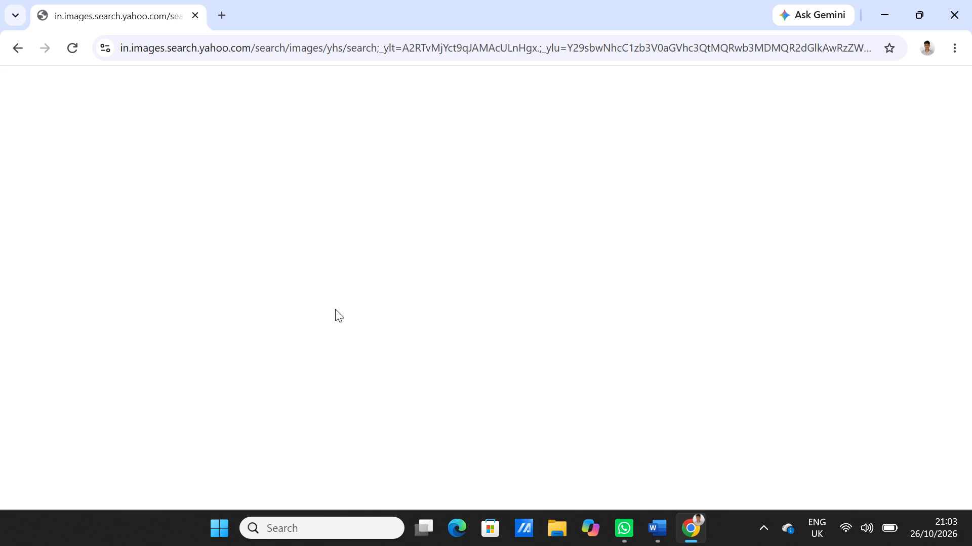
{"action": "left_click", "coordinate": [955, 0]}
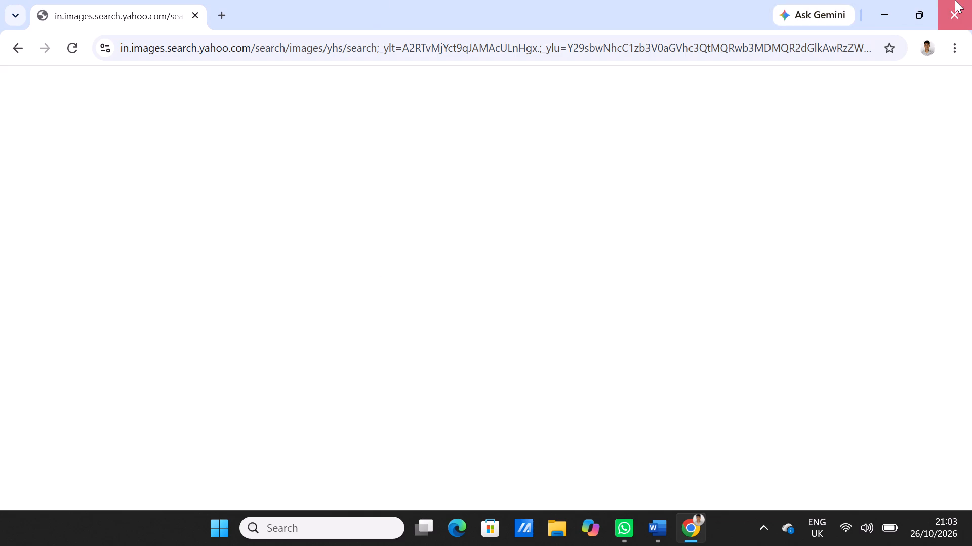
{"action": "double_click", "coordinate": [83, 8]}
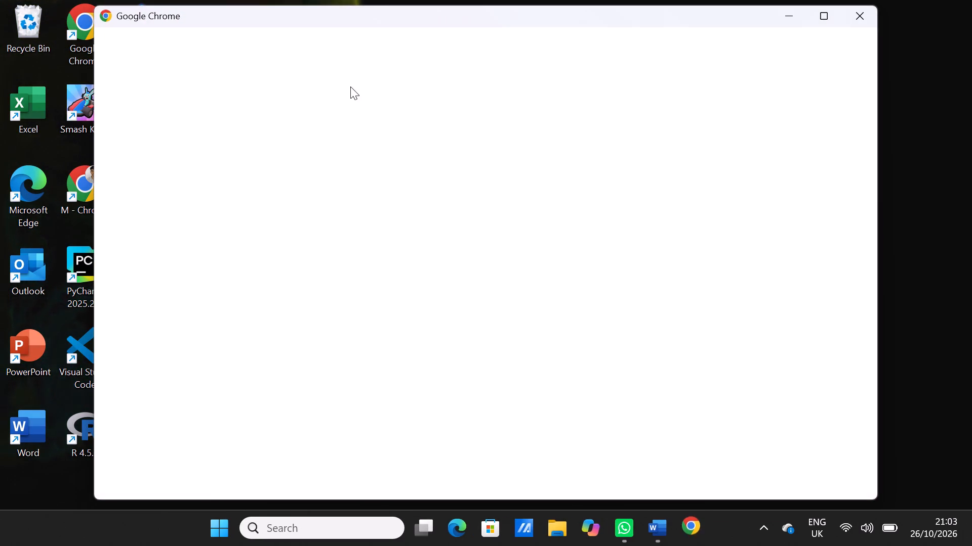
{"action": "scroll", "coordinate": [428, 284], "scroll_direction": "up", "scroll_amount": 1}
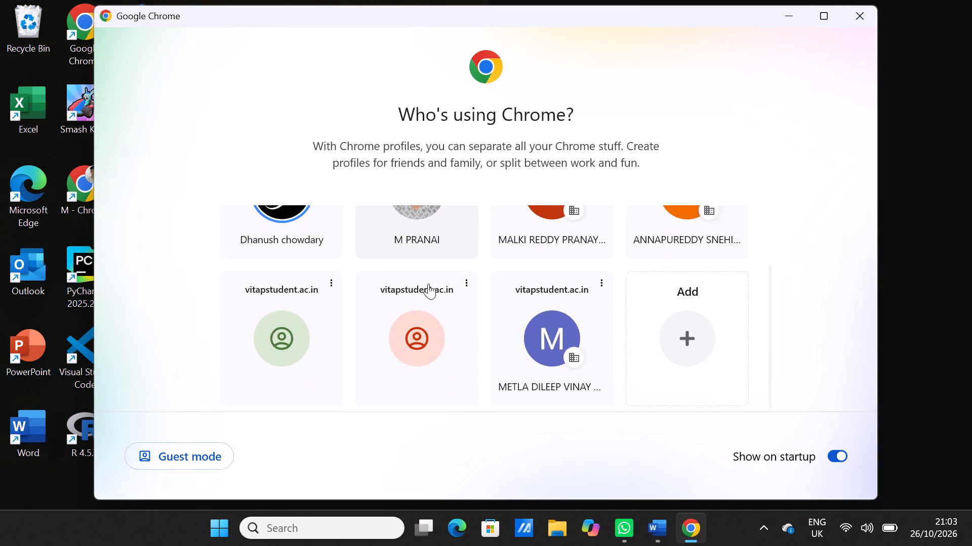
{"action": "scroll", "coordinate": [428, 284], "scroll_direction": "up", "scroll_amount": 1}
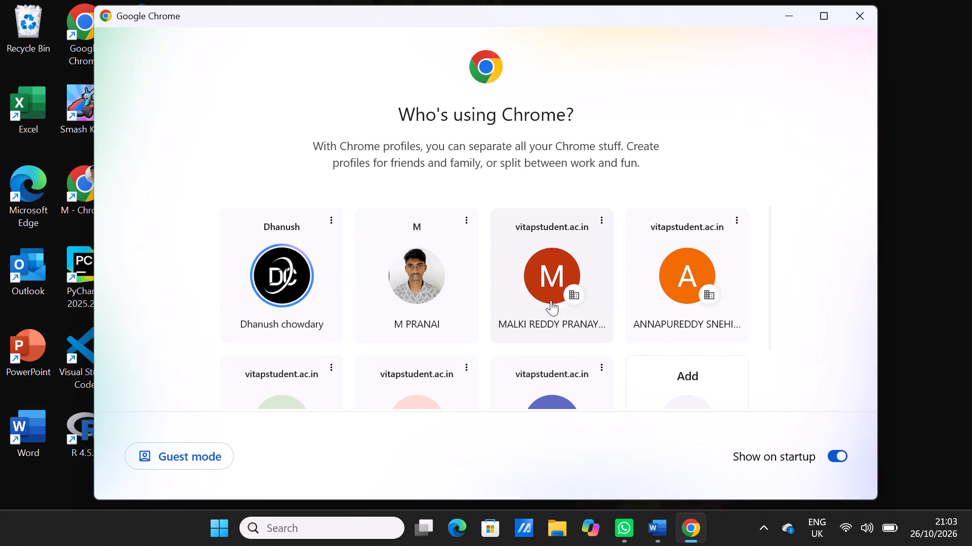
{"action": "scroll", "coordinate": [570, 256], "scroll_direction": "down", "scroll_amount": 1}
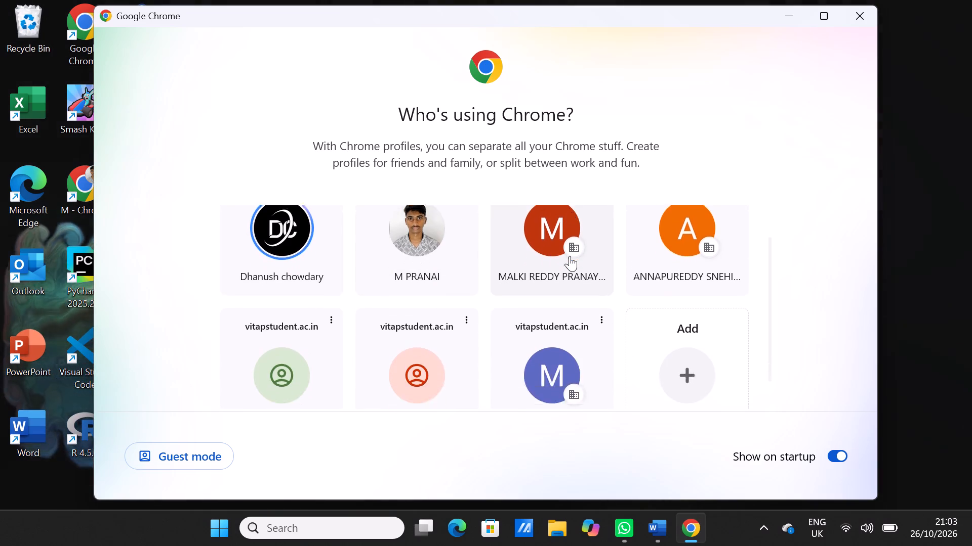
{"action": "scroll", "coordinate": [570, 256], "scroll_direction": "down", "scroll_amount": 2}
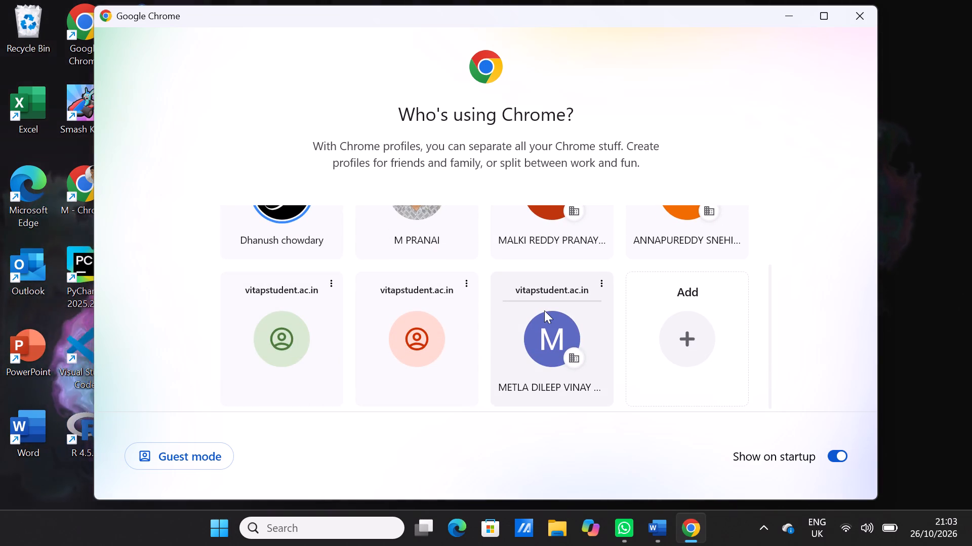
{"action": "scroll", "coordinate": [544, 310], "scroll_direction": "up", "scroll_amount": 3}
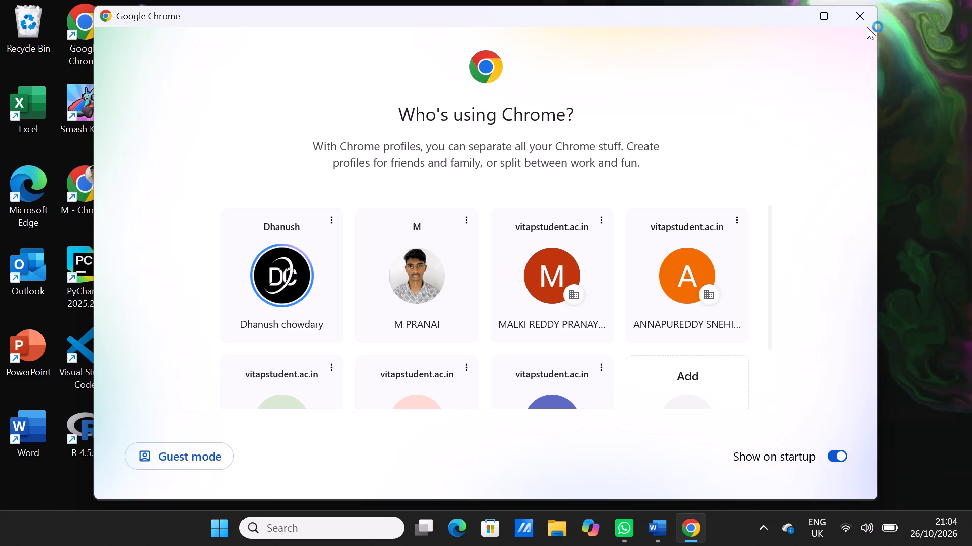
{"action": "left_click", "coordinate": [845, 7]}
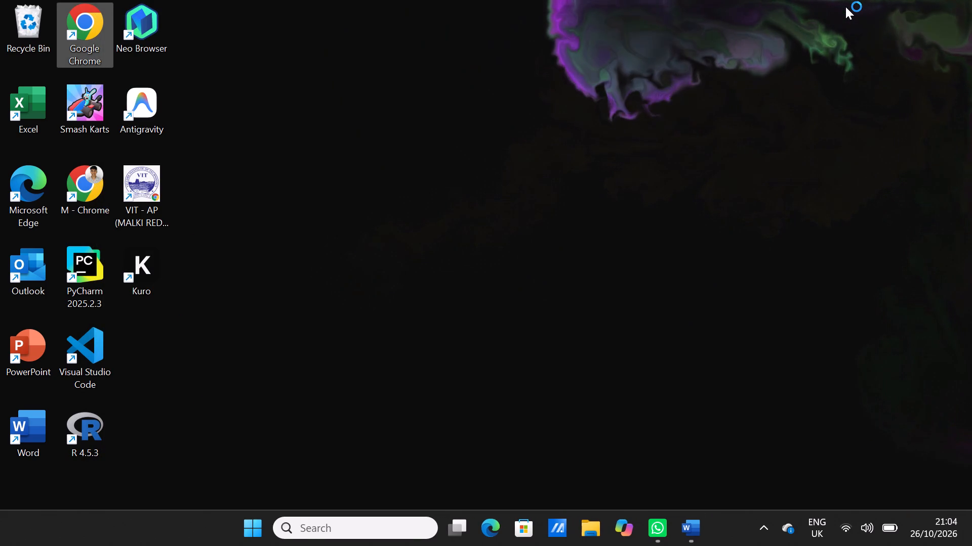
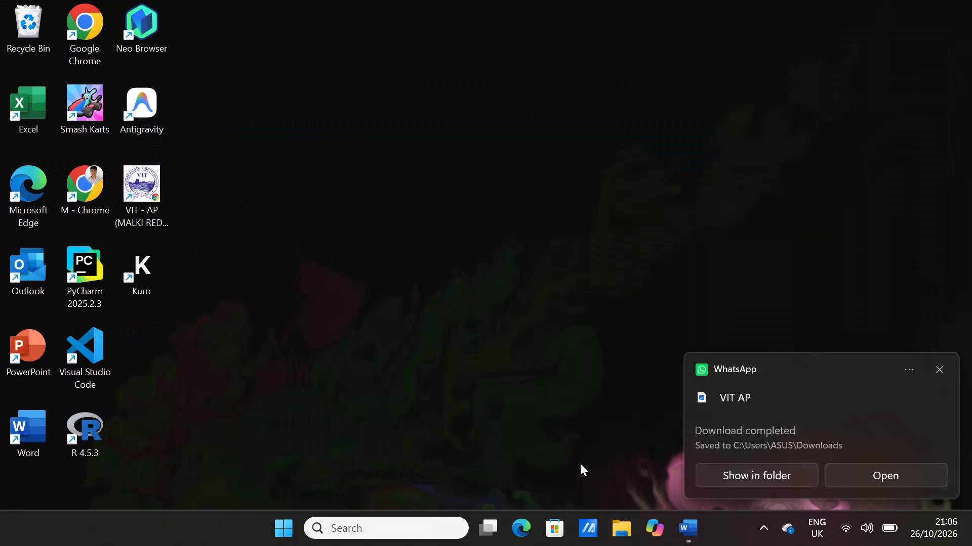
Switch to the merged Word document and insert the VIT AP picture from the Downloads folder.
{"action": "left_click", "coordinate": [696, 528]}
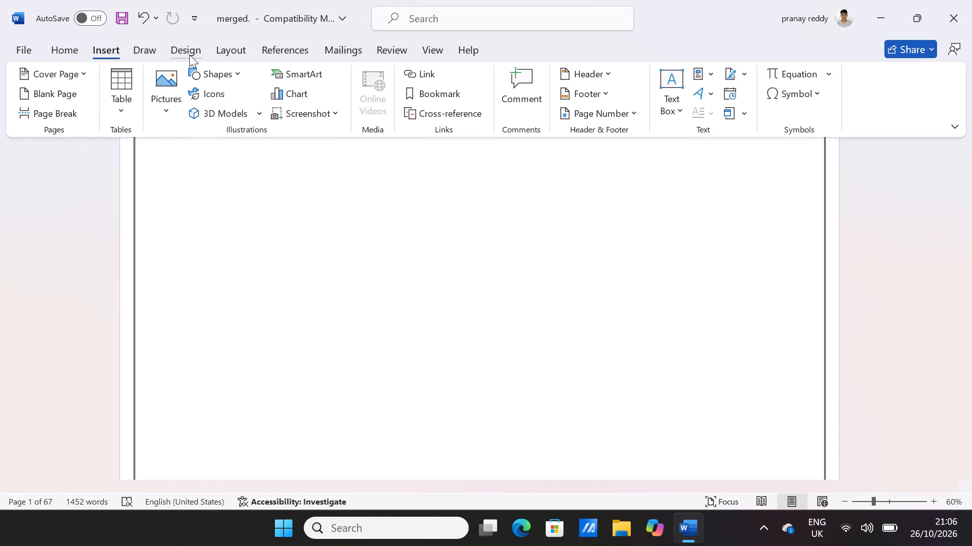
{"action": "left_click", "coordinate": [175, 82]}
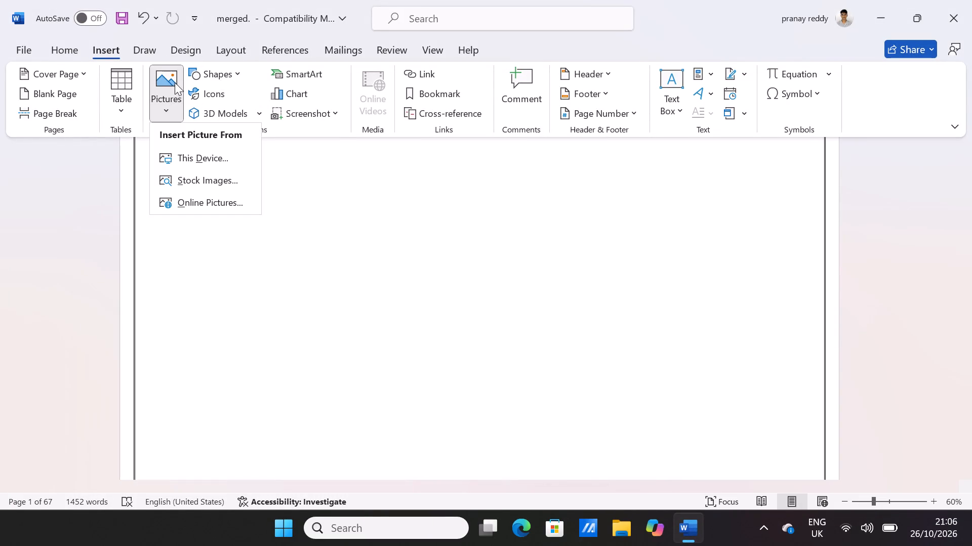
{"action": "left_click", "coordinate": [224, 159]}
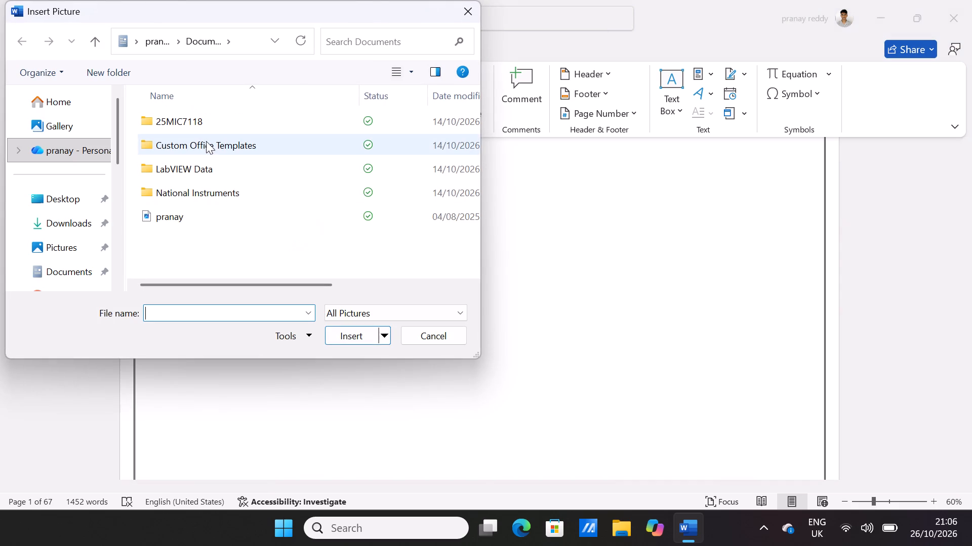
{"action": "left_click", "coordinate": [78, 218]}
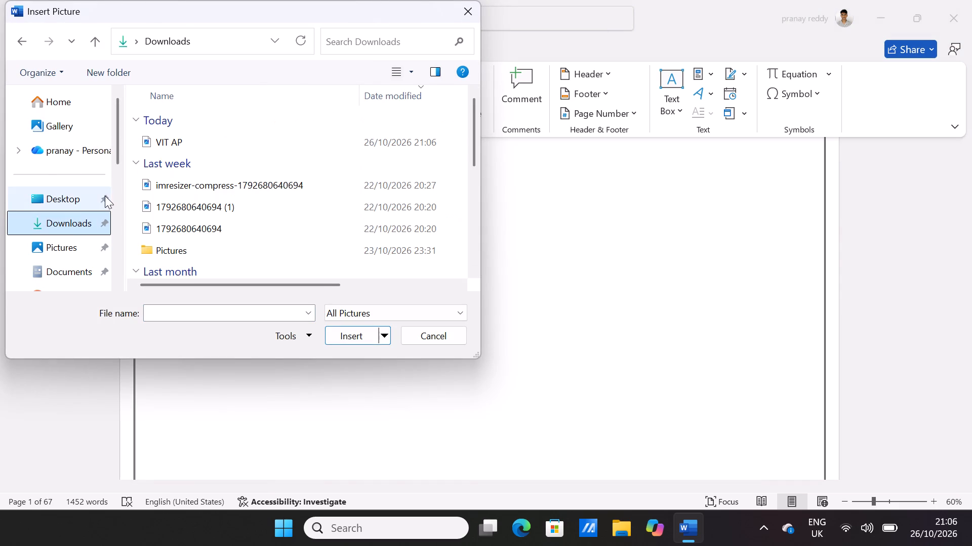
{"action": "left_click", "coordinate": [193, 138]}
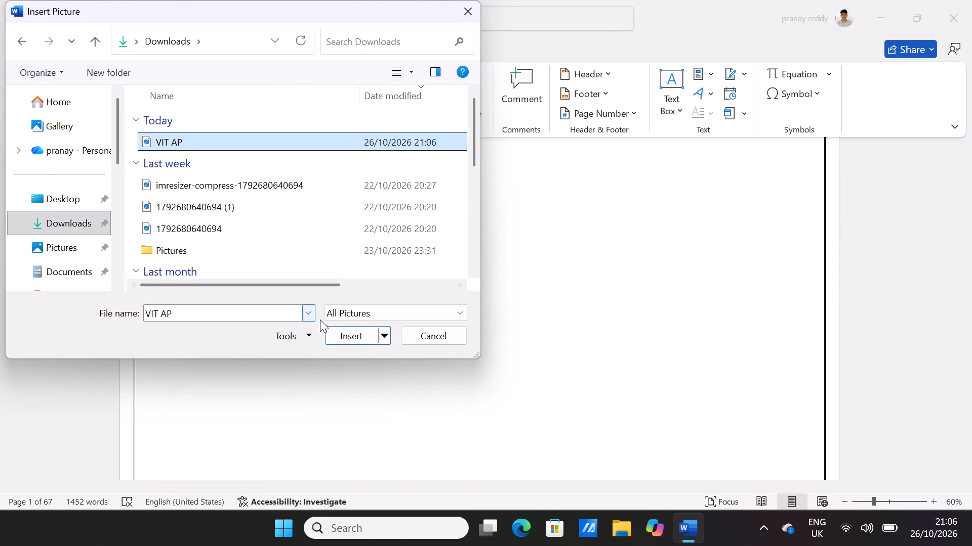
{"action": "left_click", "coordinate": [339, 330]}
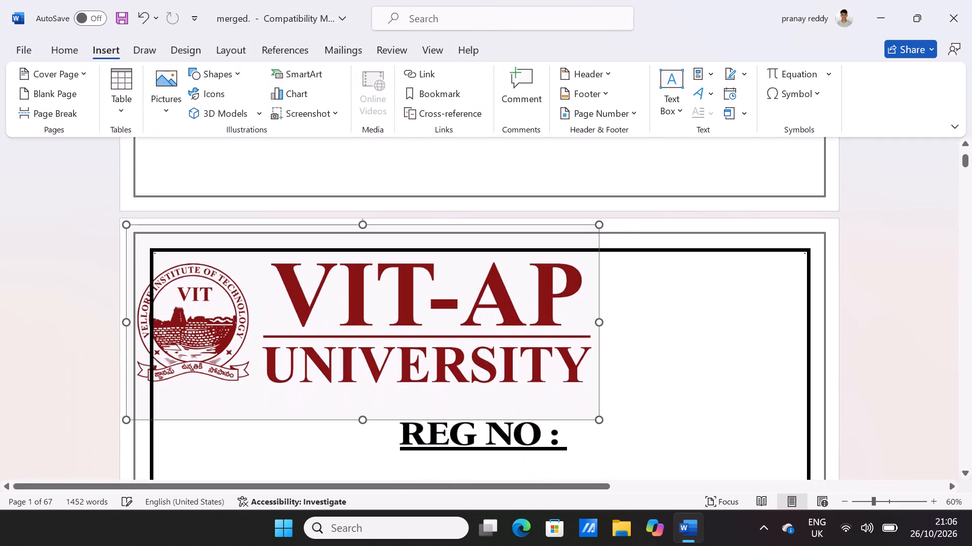
Move the VIT-AP University logo onto the empty bordered cover page.
{"action": "left_click_drag", "start_coordinate": [423, 302], "coordinate": [451, 169]}
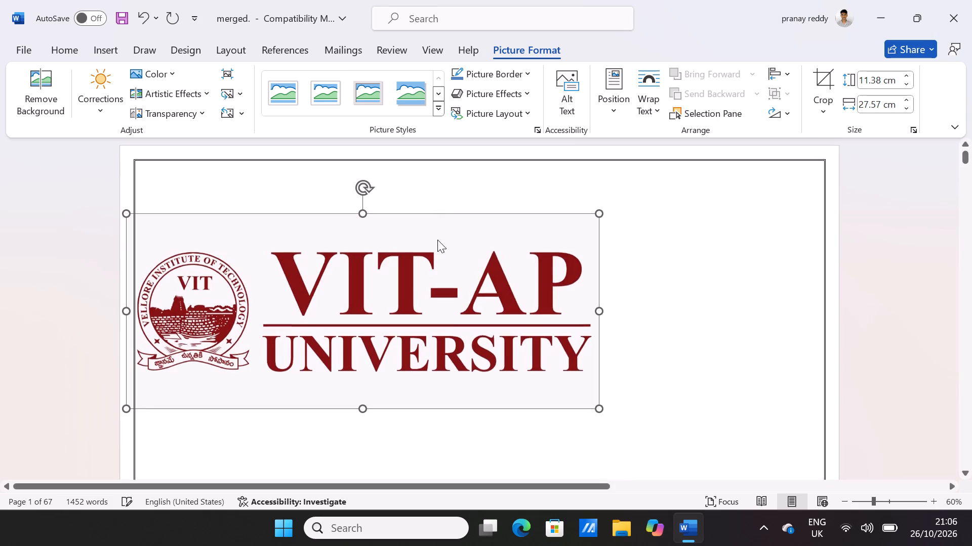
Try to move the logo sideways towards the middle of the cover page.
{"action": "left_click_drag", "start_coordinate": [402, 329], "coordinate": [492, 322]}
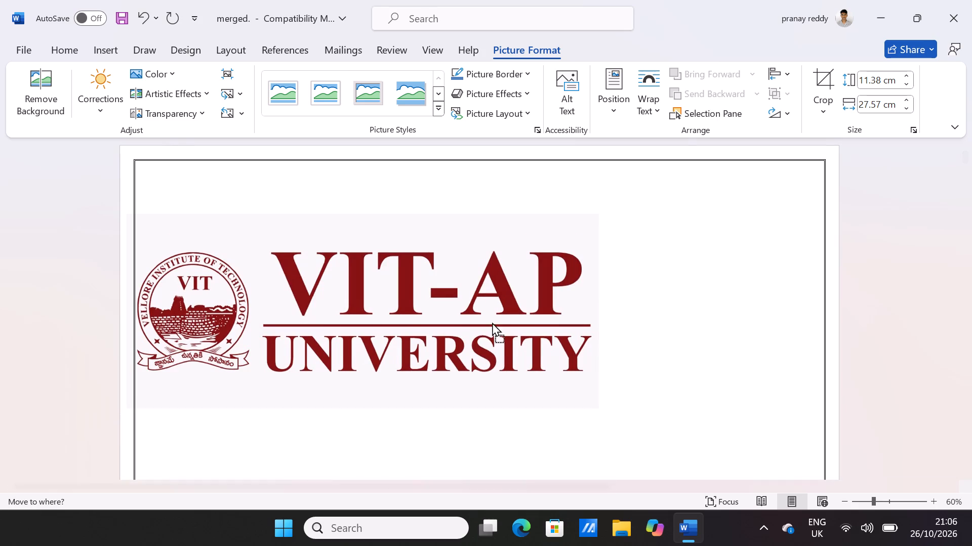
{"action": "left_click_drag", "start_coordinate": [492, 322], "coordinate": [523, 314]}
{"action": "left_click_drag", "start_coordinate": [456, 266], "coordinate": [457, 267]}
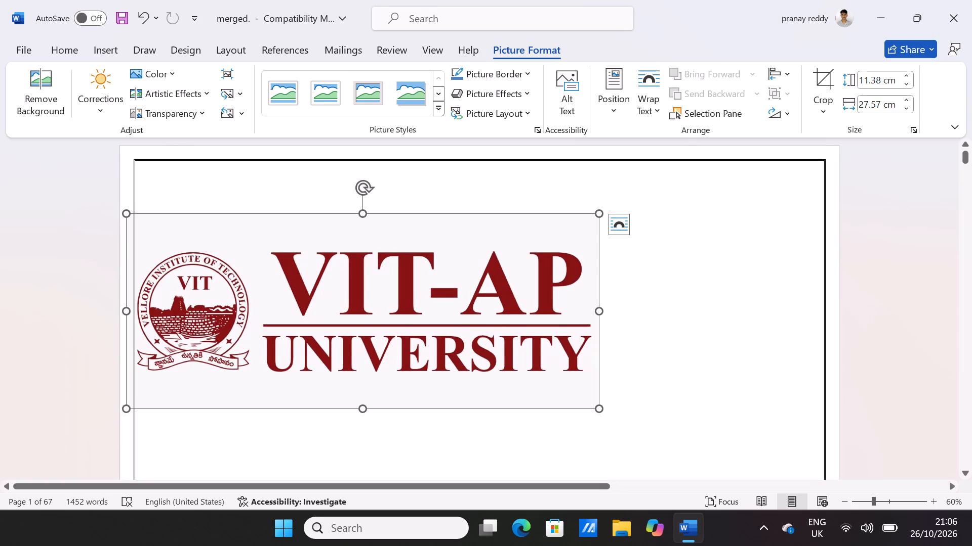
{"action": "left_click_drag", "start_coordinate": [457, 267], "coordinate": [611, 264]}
Insert 17 spaces in front of the logo to shift it towards the horizontal centre of the cover page.
{"action": "left_click", "coordinate": [122, 275]}
{"action": "key", "text": "space"}
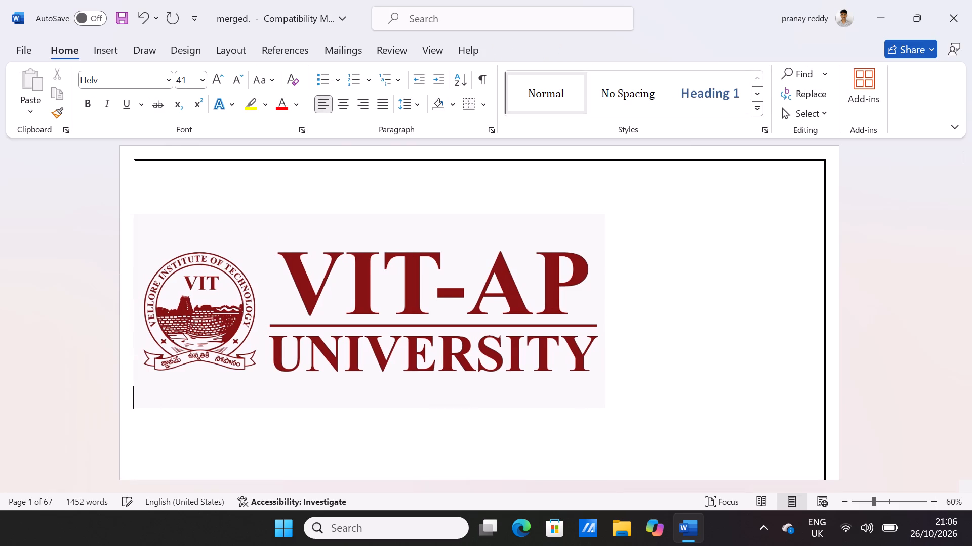
{"action": "key", "text": "space"}
{"action": "key", "text": "space"}
{"action": "key", "text": "space"}
{"action": "key", "text": "space"}
{"action": "key", "text": "space"}
{"action": "key", "text": "space"}
{"action": "key", "text": "space"}
{"action": "key", "text": "space"}
{"action": "key", "text": "space"}
{"action": "key", "text": "space"}
{"action": "key", "text": "space"}
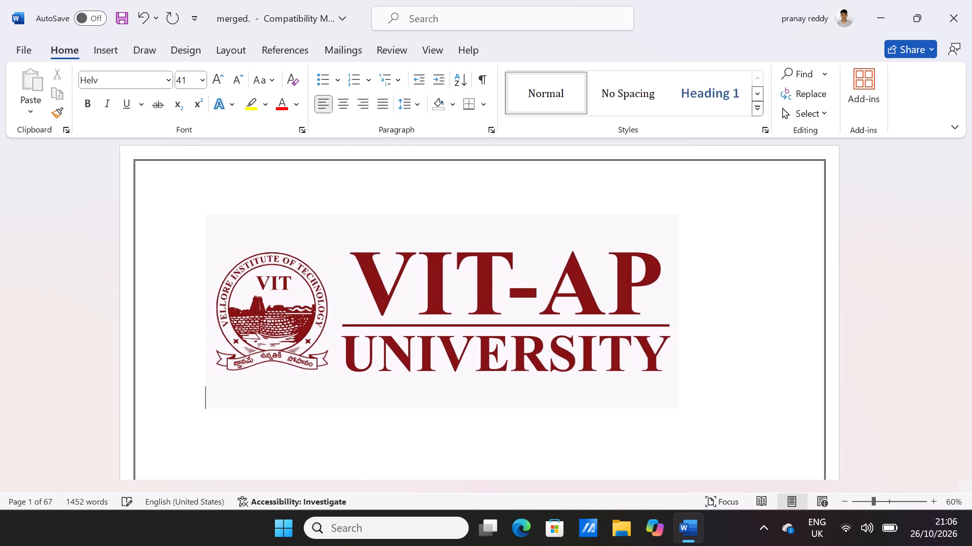
{"action": "key", "text": "space"}
{"action": "key", "text": "space"}
{"action": "key", "text": "space"}
{"action": "key", "text": "space"}
{"action": "key", "text": "space"}
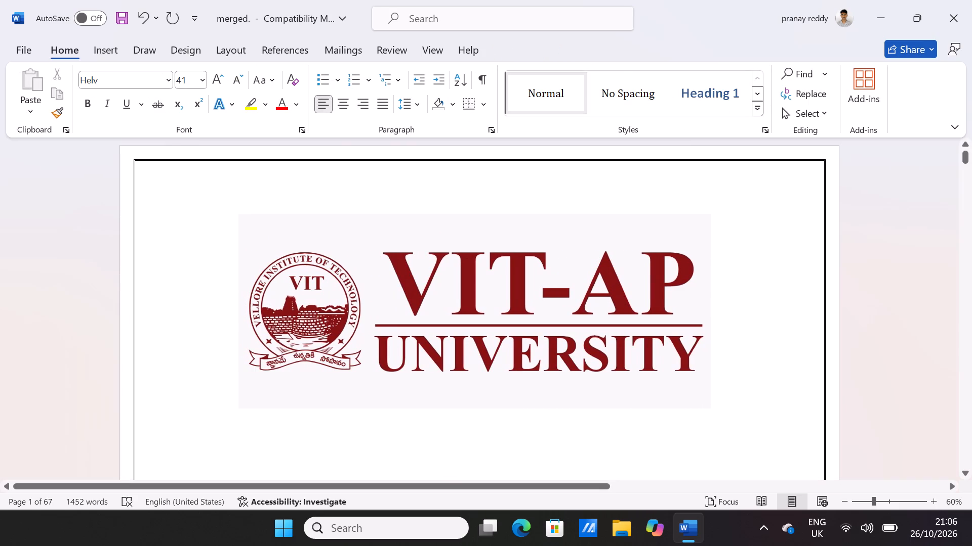
Check the logo's placement on the cover page and the title details on the page that follows.
{"action": "left_click", "coordinate": [410, 424]}
{"action": "scroll", "coordinate": [410, 424], "scroll_direction": "up", "scroll_amount": 1}
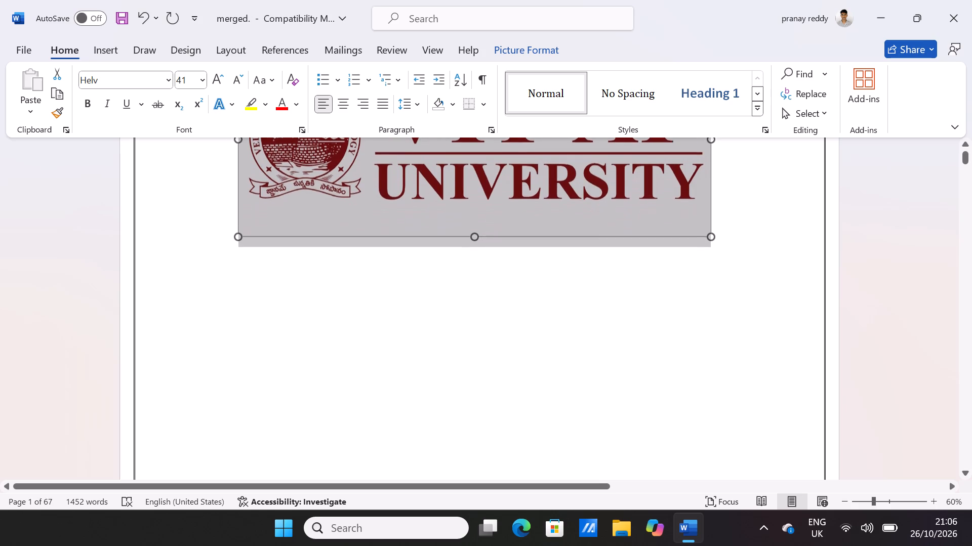
{"action": "scroll", "coordinate": [410, 424], "scroll_direction": "up", "scroll_amount": 1}
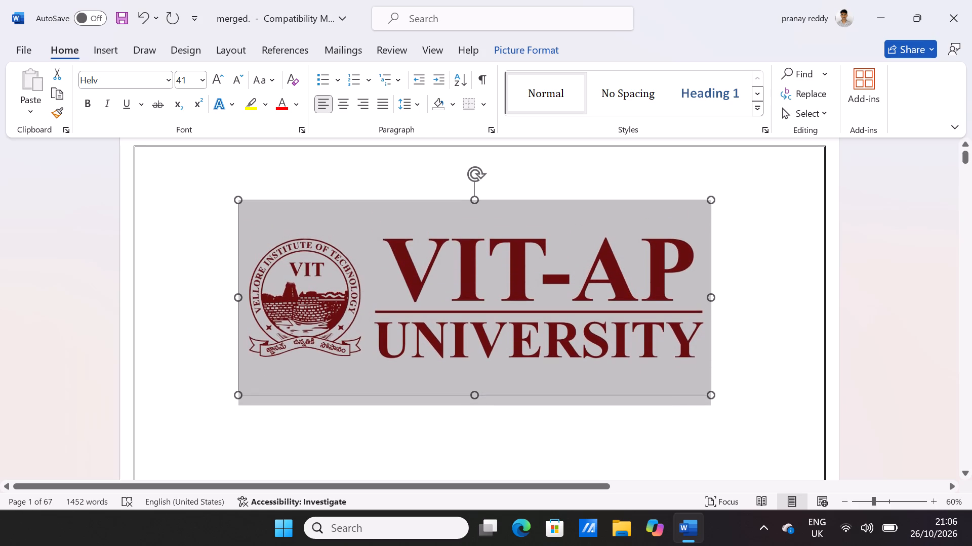
{"action": "left_click", "coordinate": [168, 298]}
{"action": "scroll", "coordinate": [389, 366], "scroll_direction": "down", "scroll_amount": 2}
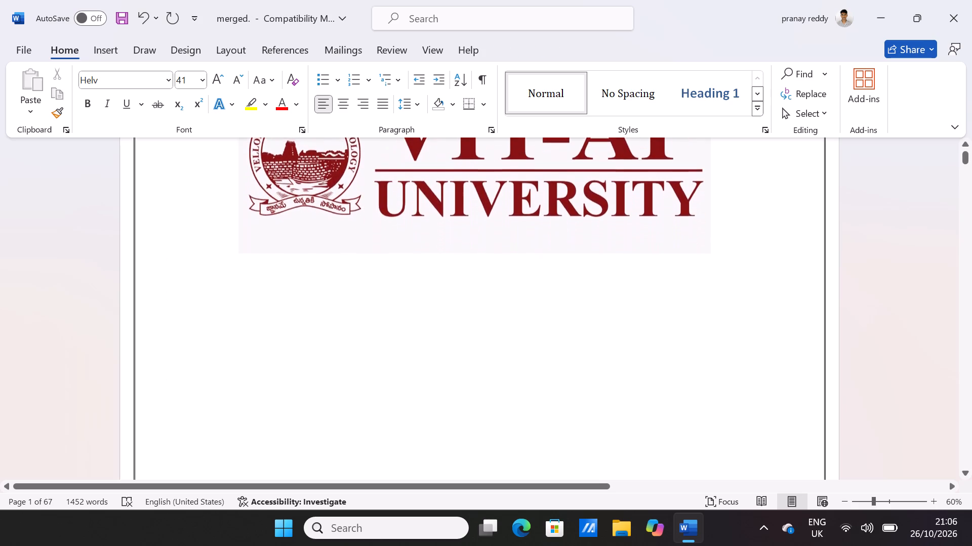
{"action": "scroll", "coordinate": [389, 366], "scroll_direction": "down", "scroll_amount": 2}
{"action": "scroll", "coordinate": [297, 257], "scroll_direction": "up", "scroll_amount": 1}
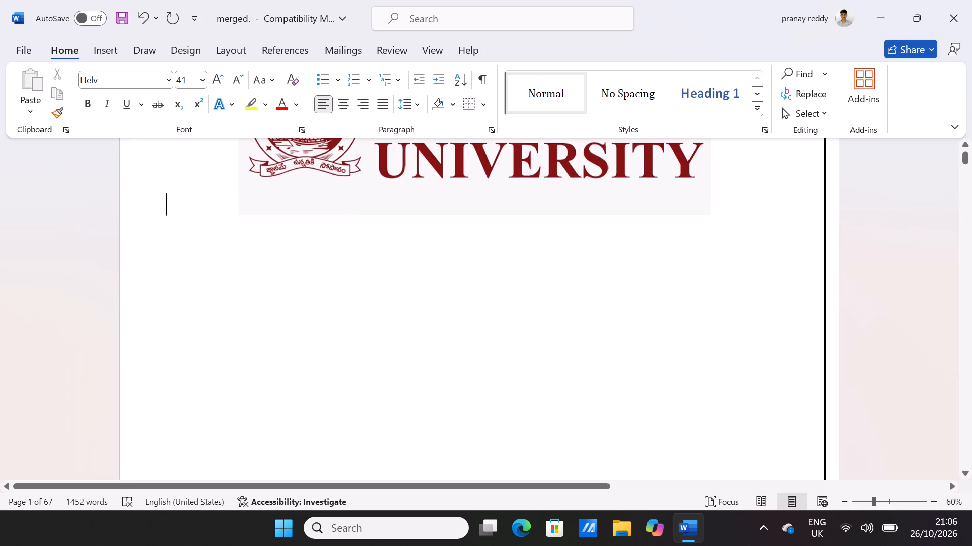
{"action": "scroll", "coordinate": [297, 257], "scroll_direction": "up", "scroll_amount": 1}
{"action": "left_click", "coordinate": [297, 257]}
{"action": "scroll", "coordinate": [297, 257], "scroll_direction": "down", "scroll_amount": 4}
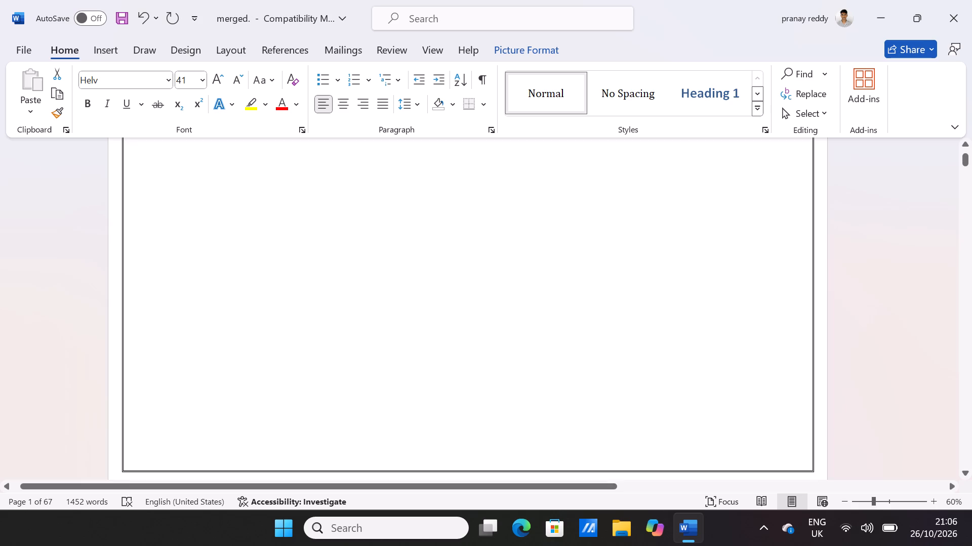
{"action": "scroll", "coordinate": [297, 257], "scroll_direction": "down", "scroll_amount": 3}
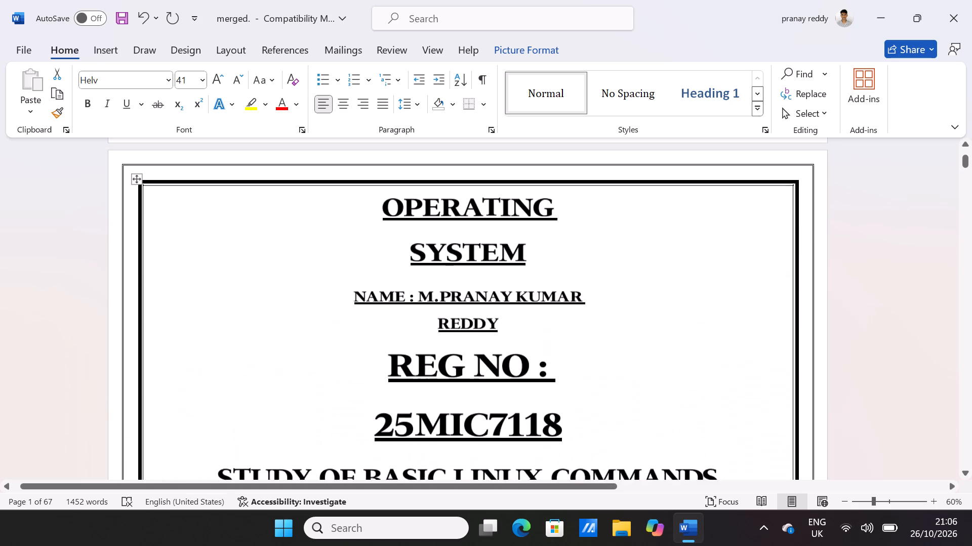
{"action": "scroll", "coordinate": [297, 257], "scroll_direction": "up", "scroll_amount": 7}
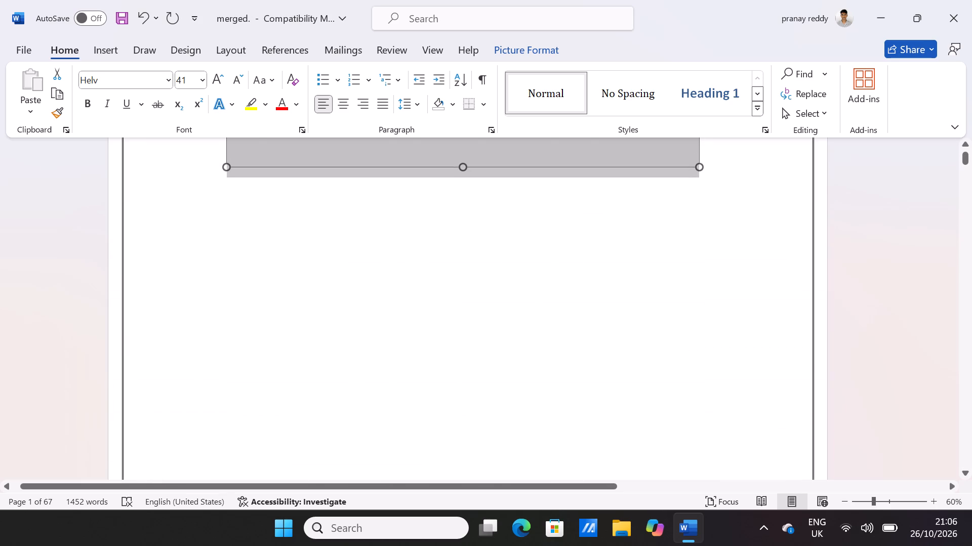
{"action": "scroll", "coordinate": [297, 257], "scroll_direction": "up", "scroll_amount": 1}
{"action": "left_click", "coordinate": [222, 259]}
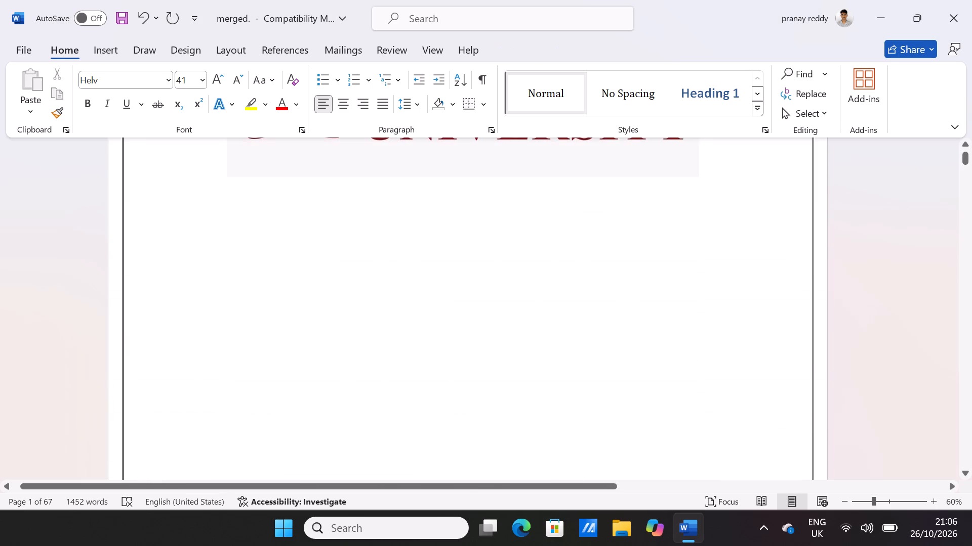
{"action": "scroll", "coordinate": [261, 238], "scroll_direction": "up", "scroll_amount": 1}
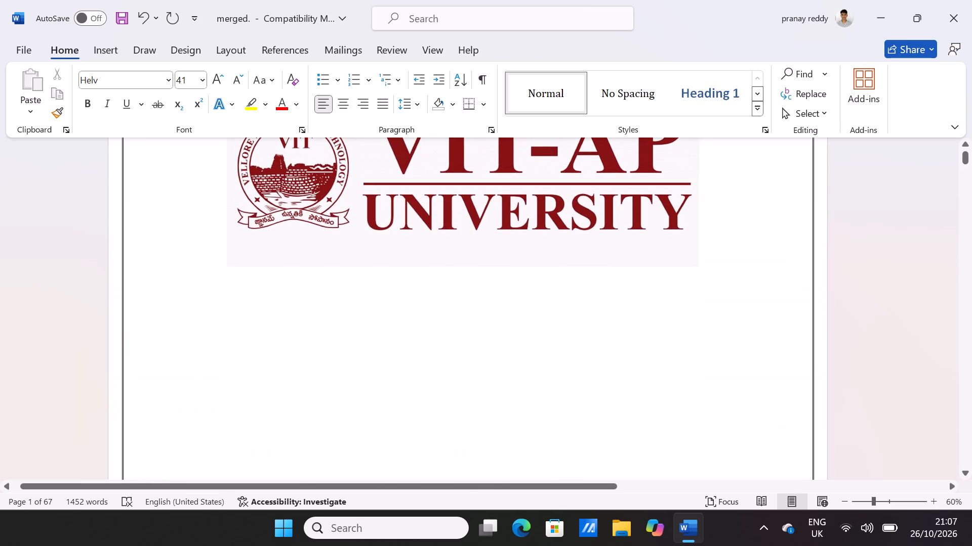
Start a text line two paragraphs below the logo, indented by six spaces, with the label "NAME".
{"action": "left_click", "coordinate": [728, 247]}
{"action": "key", "text": "Return"}
{"action": "key", "text": "Return"}
{"action": "key", "text": "space"}
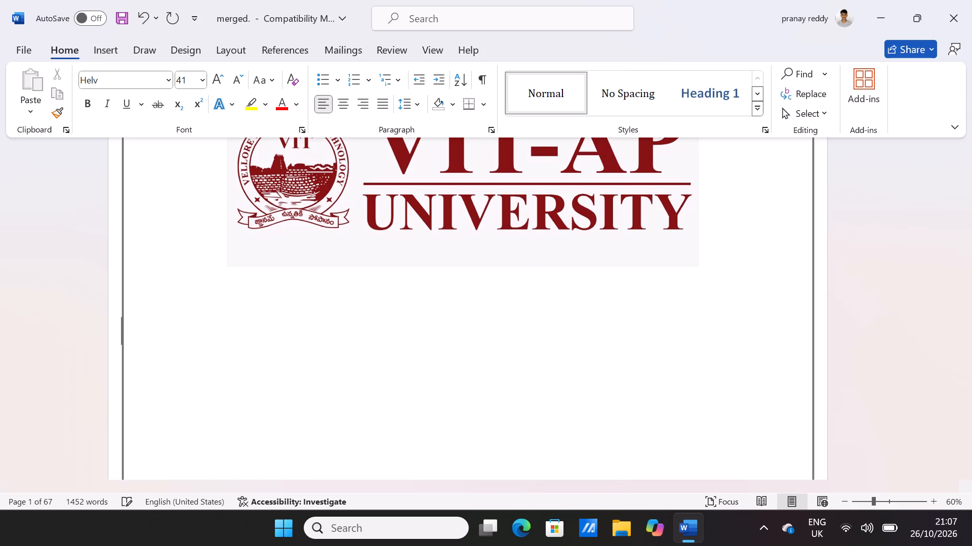
{"action": "key", "text": "space"}
{"action": "key", "text": "space"}
{"action": "key", "text": "space"}
{"action": "key", "text": "space"}
{"action": "key", "text": "space"}
{"action": "key", "text": "shift+n"}
{"action": "key", "text": "shift+a"}
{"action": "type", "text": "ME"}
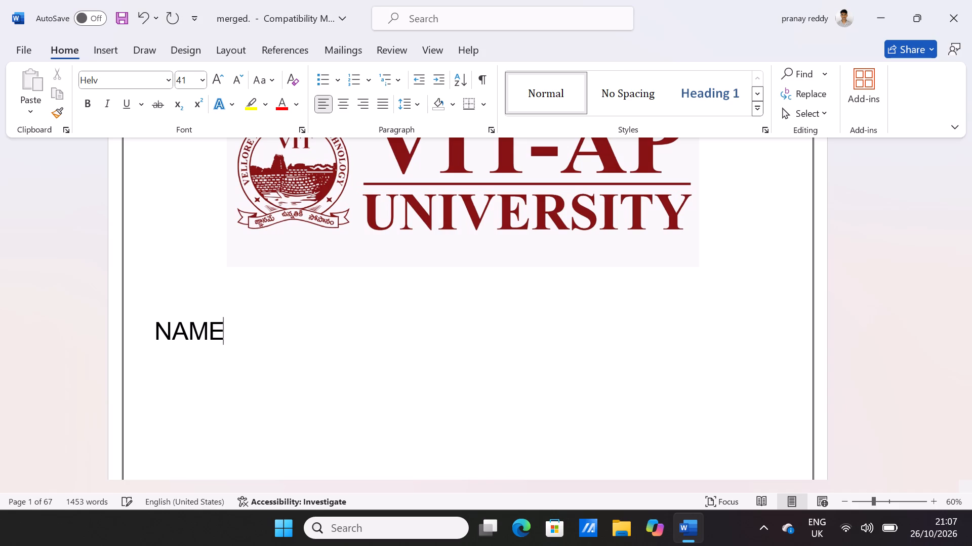
Add a space, the separator ":-" and a trailing space after the "NAME" label below the logo.
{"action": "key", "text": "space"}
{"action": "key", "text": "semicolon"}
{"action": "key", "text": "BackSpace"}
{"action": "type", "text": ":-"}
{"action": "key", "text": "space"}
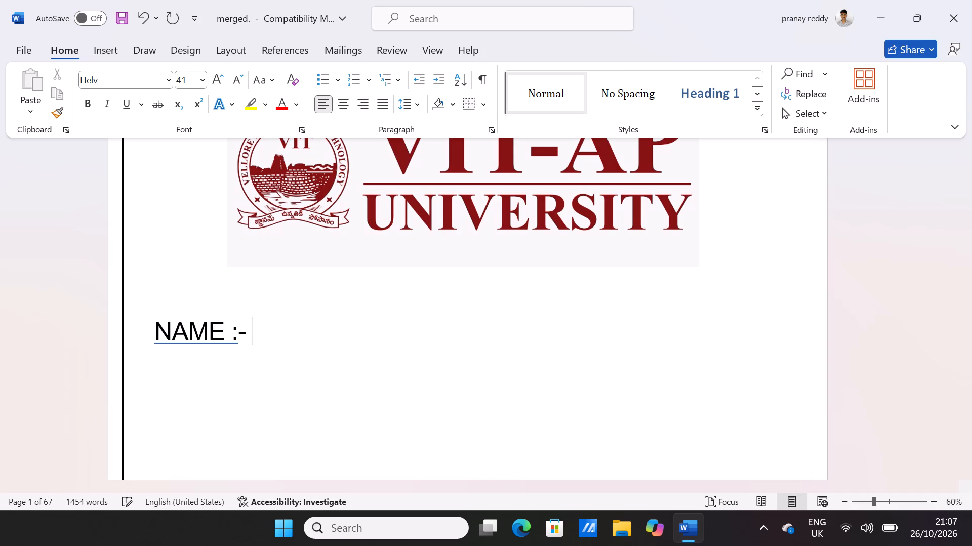
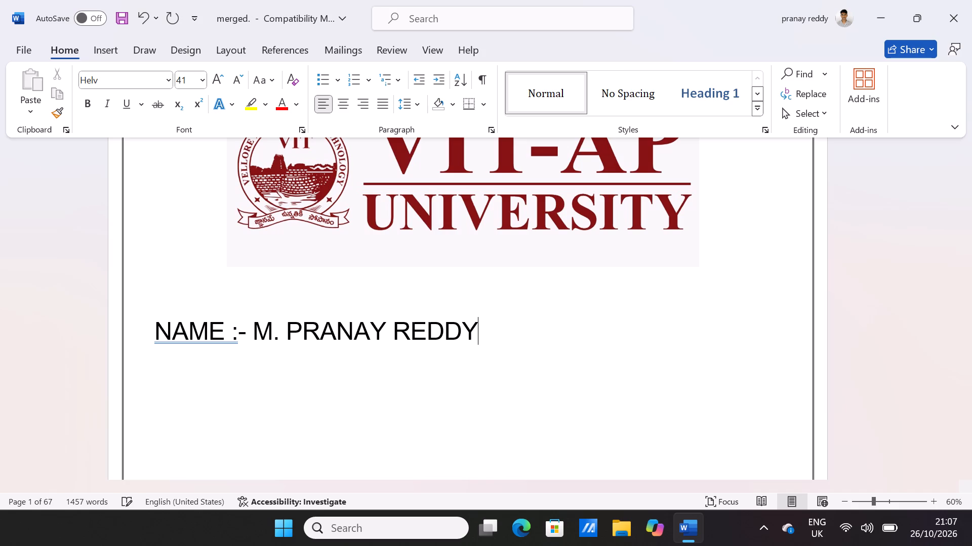
Insert the student's middle name in capitals before the surname on the NAME line.
{"action": "key", "text": "Left"}
{"action": "key", "text": "Left"}
{"action": "key", "text": "Left"}
{"action": "key", "text": "Left"}
{"action": "key", "text": "Left"}
{"action": "key", "text": "Left"}
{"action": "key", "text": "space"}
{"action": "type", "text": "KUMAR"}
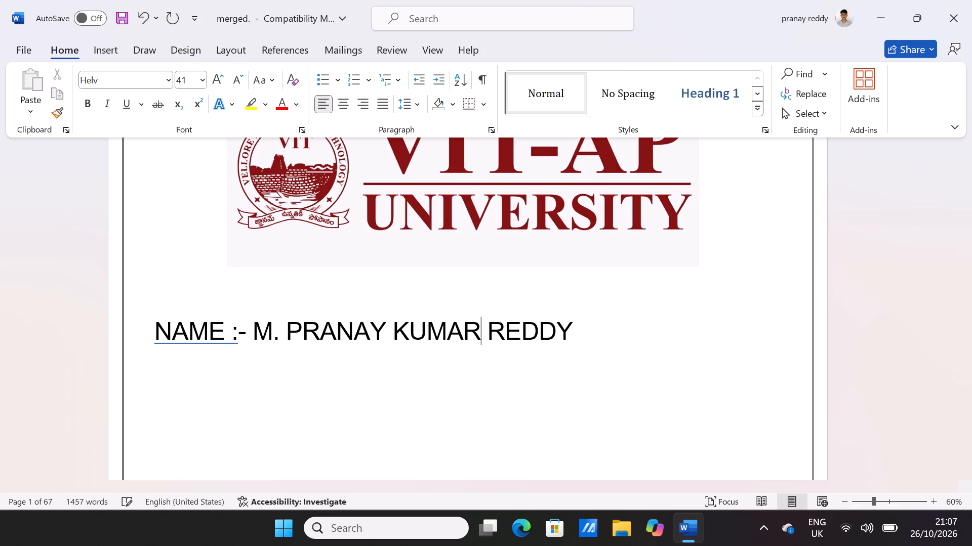
Add a line directly below the name, indented by six spaces, with the label "REG NO :-".
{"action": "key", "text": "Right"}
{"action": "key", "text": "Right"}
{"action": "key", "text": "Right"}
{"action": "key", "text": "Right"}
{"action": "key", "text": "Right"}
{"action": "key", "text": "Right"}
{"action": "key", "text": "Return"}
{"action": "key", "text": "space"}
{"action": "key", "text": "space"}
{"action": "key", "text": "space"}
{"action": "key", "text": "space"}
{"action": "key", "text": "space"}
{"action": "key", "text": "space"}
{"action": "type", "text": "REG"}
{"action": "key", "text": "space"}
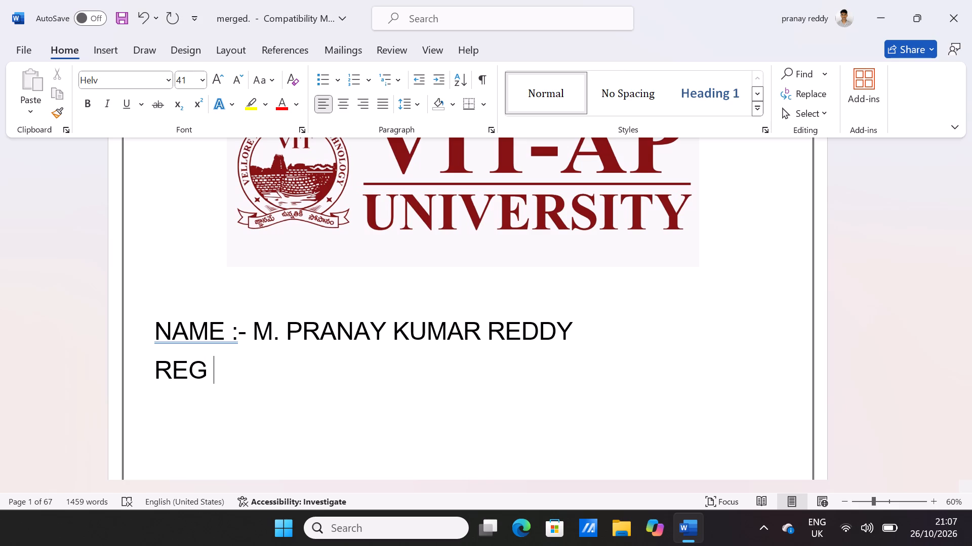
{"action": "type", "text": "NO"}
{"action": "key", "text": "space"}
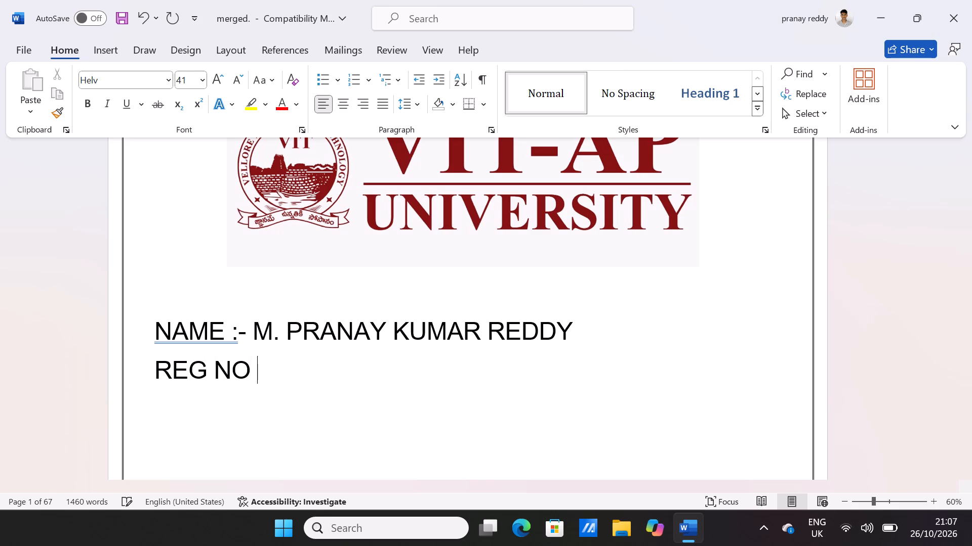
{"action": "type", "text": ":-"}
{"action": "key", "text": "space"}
Enter the student's registration number after the REG NO label and start an empty line below it.
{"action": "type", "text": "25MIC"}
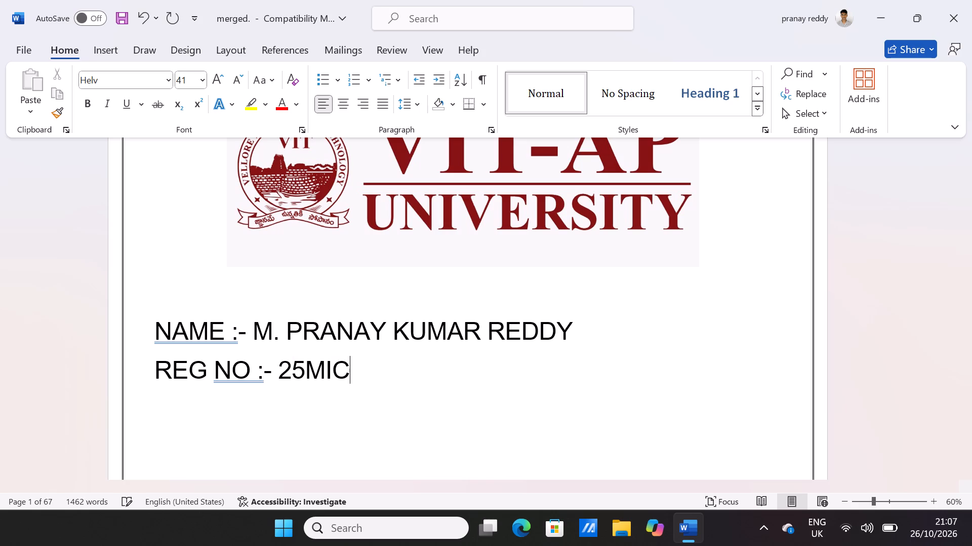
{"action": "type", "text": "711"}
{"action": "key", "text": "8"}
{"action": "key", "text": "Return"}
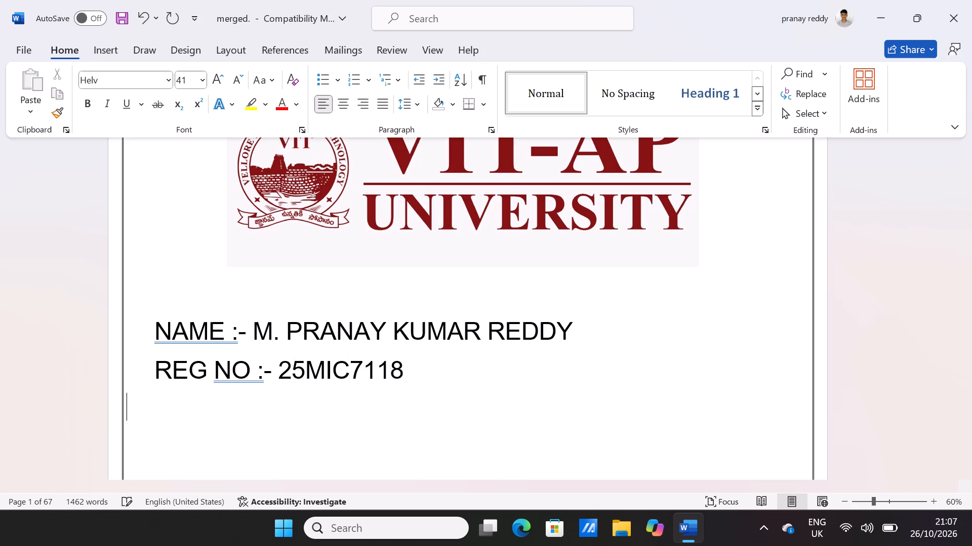
Add the line "COURSE CODE :- SWE2007" below the registration number, indented by six spaces.
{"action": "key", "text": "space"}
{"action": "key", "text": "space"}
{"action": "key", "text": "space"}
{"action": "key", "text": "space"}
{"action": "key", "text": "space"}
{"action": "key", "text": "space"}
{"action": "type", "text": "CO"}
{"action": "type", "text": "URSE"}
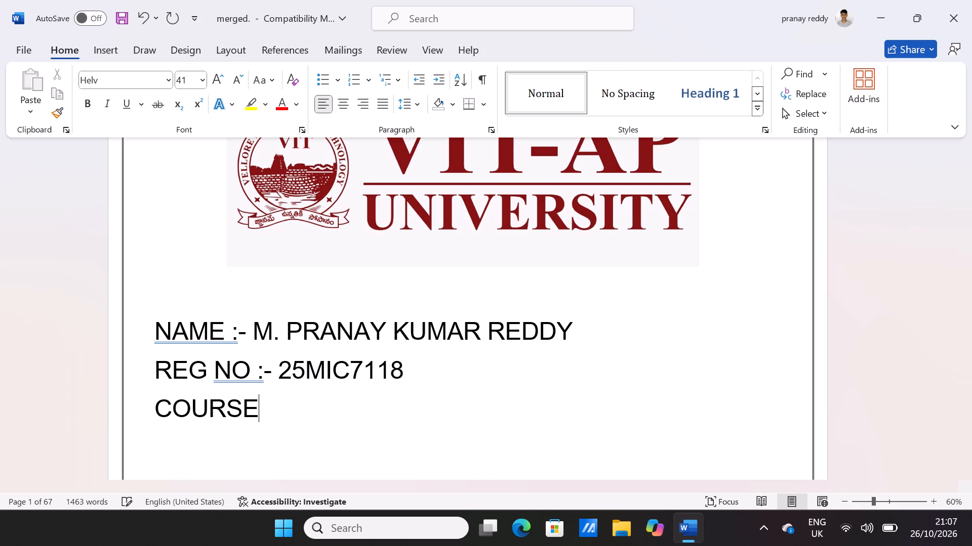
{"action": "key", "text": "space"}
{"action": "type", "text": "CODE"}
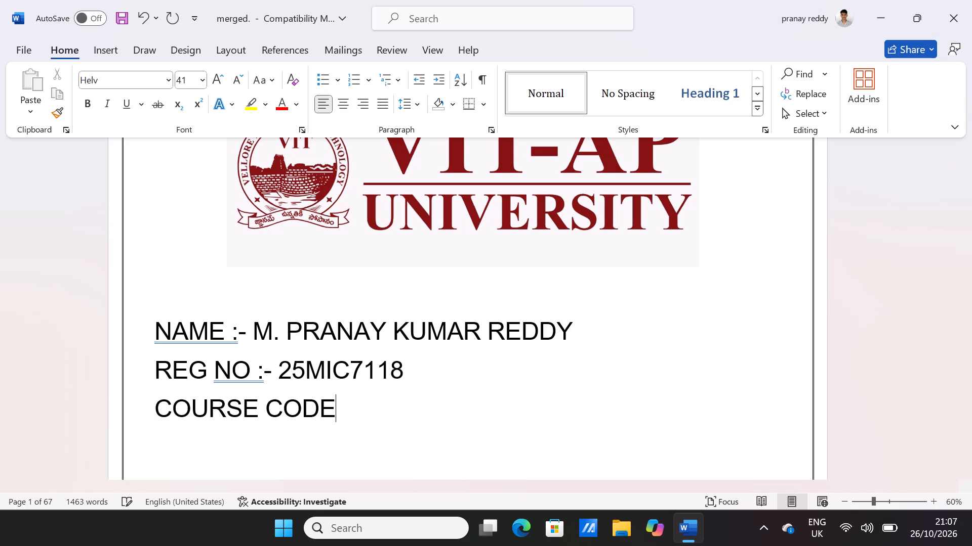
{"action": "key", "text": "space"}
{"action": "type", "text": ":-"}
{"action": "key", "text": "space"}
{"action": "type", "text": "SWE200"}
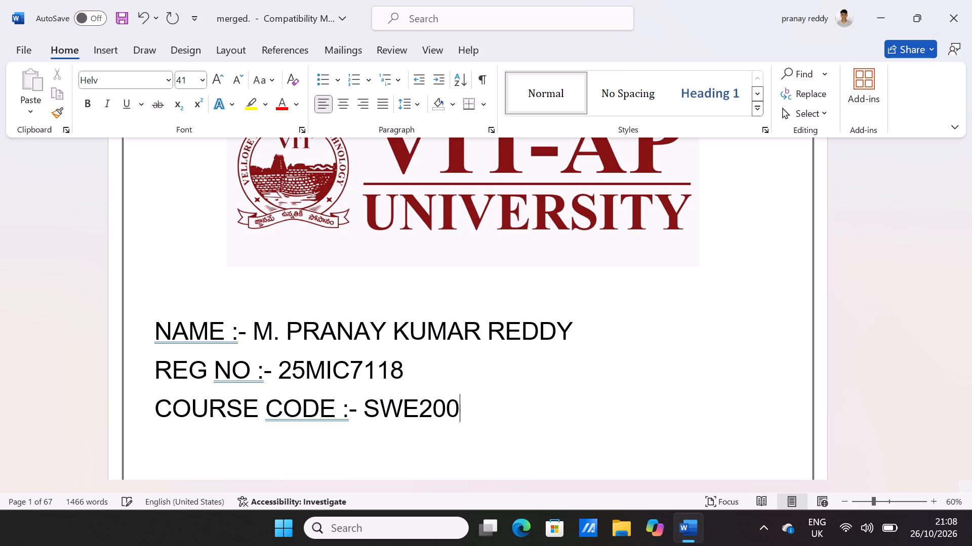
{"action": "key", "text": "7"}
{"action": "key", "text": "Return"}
Add the line "SLOT :- L33+L34" below the course code, indented by six spaces.
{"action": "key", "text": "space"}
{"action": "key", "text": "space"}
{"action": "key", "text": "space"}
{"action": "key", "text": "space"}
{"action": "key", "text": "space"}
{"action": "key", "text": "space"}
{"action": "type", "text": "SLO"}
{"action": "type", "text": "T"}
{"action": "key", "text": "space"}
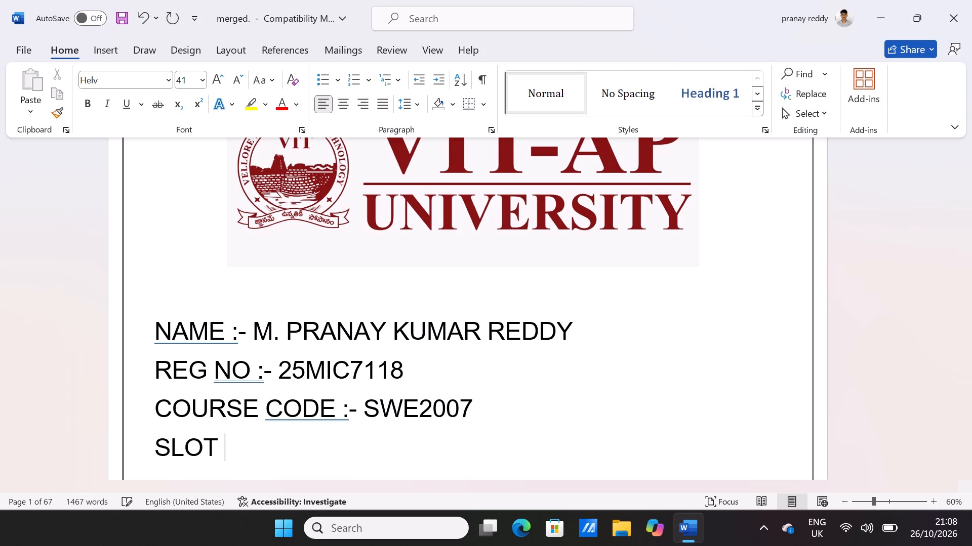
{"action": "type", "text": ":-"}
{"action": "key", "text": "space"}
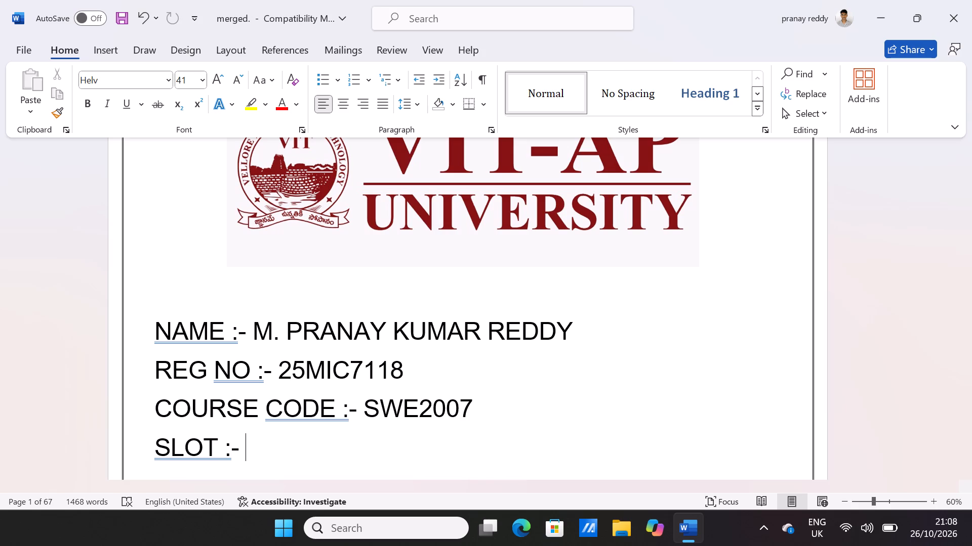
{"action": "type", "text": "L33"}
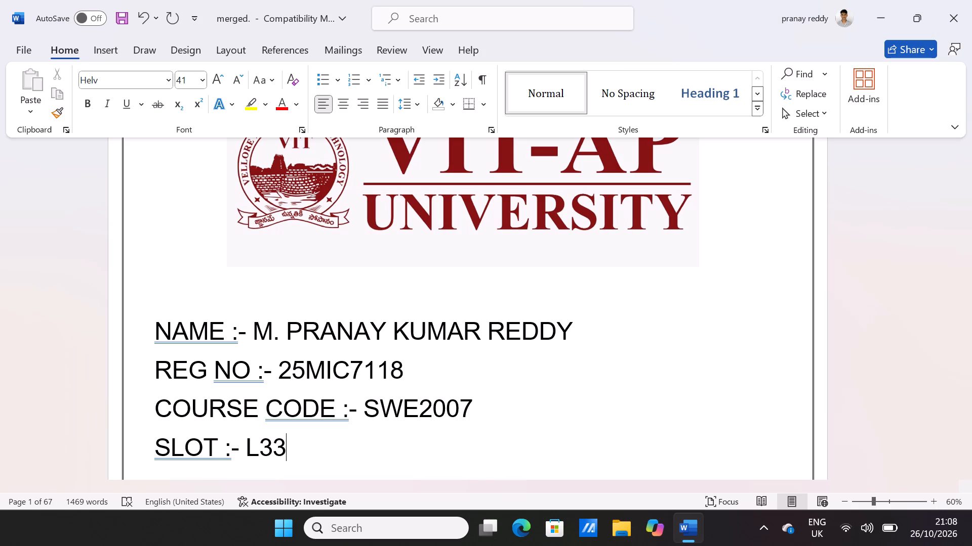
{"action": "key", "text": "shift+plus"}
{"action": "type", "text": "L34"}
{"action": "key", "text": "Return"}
Add a line below the slot, indented by six spaces, with the label "FACULTY :-" and the faculty member's name in capitals.
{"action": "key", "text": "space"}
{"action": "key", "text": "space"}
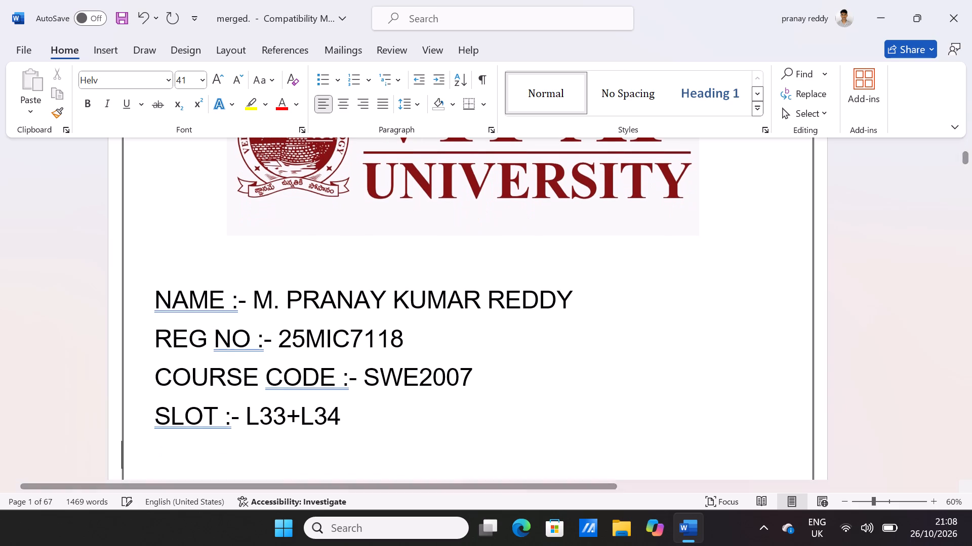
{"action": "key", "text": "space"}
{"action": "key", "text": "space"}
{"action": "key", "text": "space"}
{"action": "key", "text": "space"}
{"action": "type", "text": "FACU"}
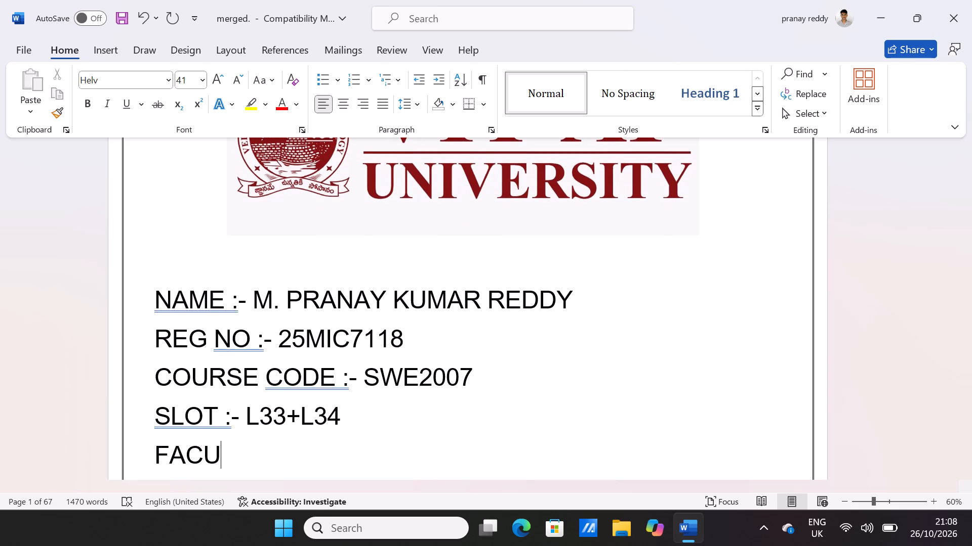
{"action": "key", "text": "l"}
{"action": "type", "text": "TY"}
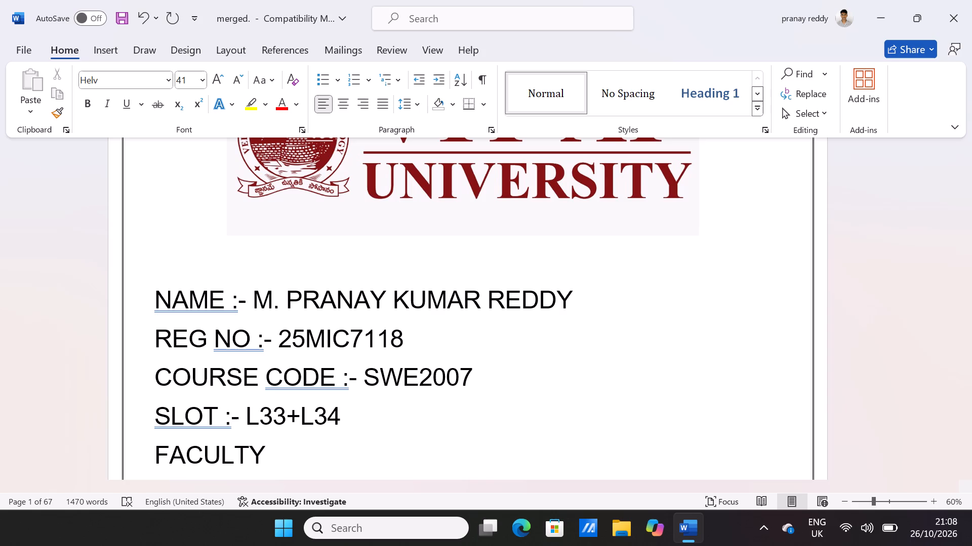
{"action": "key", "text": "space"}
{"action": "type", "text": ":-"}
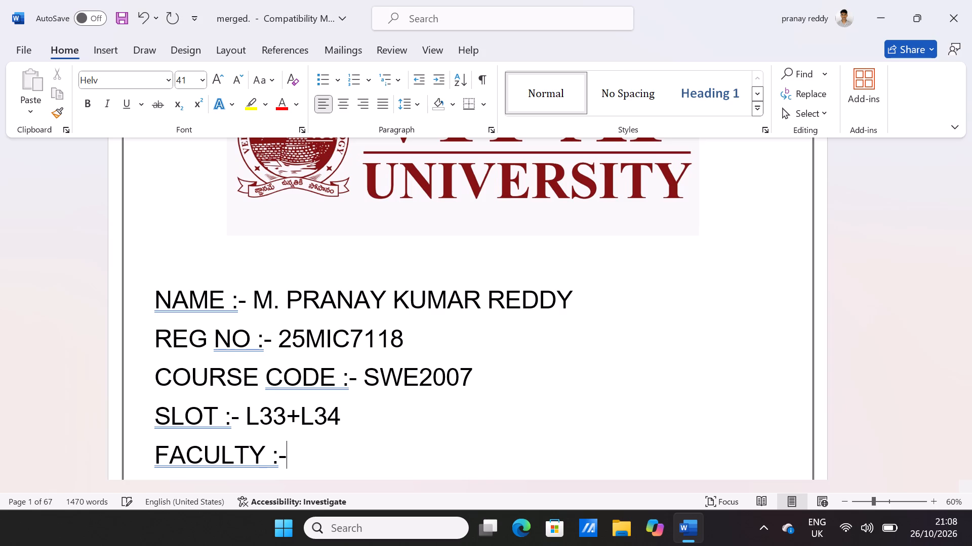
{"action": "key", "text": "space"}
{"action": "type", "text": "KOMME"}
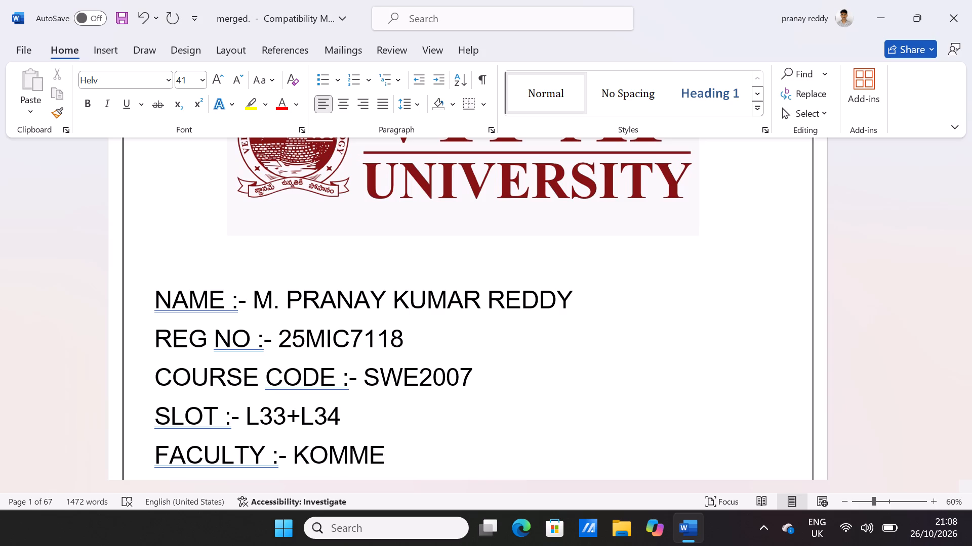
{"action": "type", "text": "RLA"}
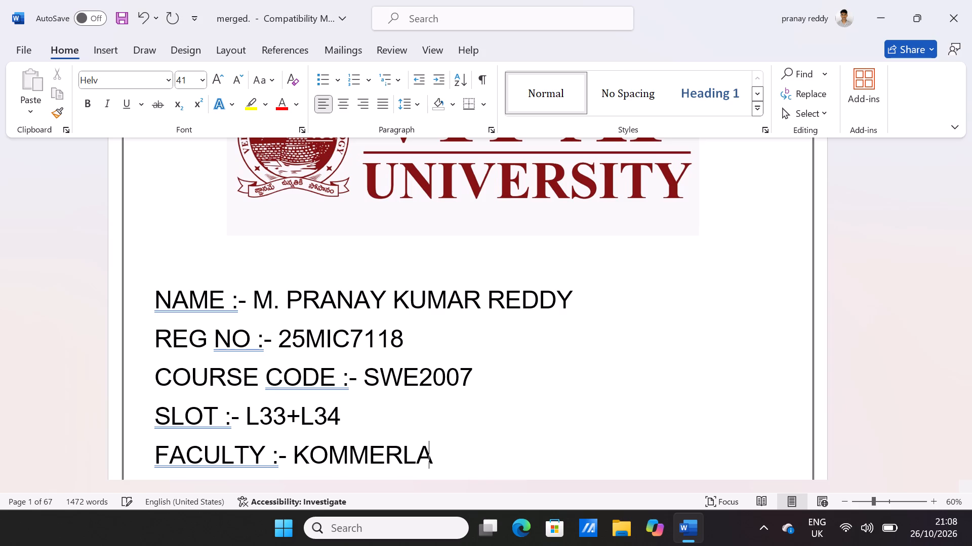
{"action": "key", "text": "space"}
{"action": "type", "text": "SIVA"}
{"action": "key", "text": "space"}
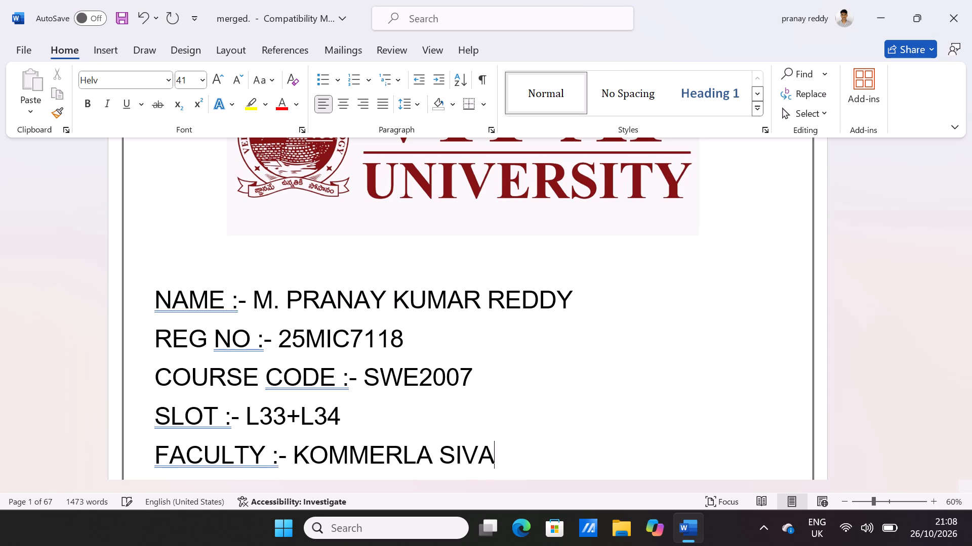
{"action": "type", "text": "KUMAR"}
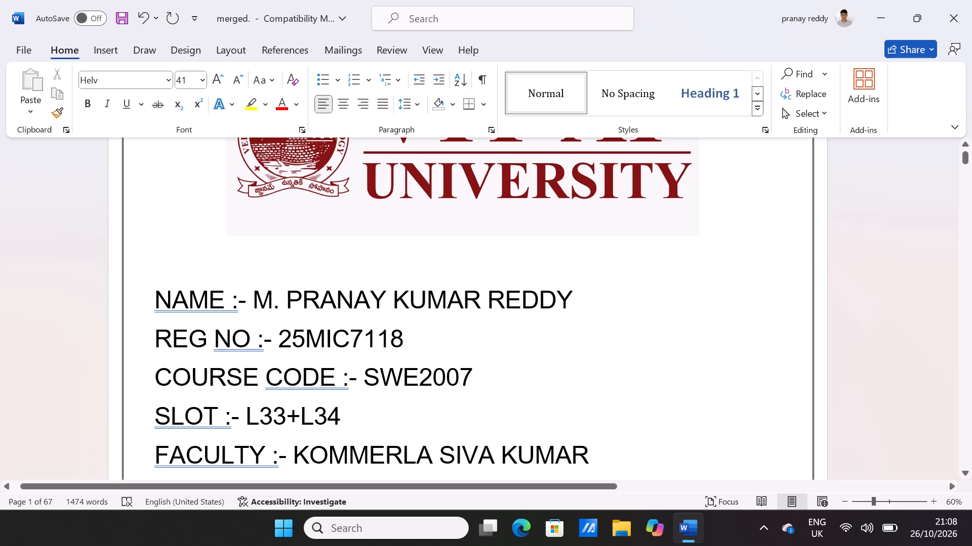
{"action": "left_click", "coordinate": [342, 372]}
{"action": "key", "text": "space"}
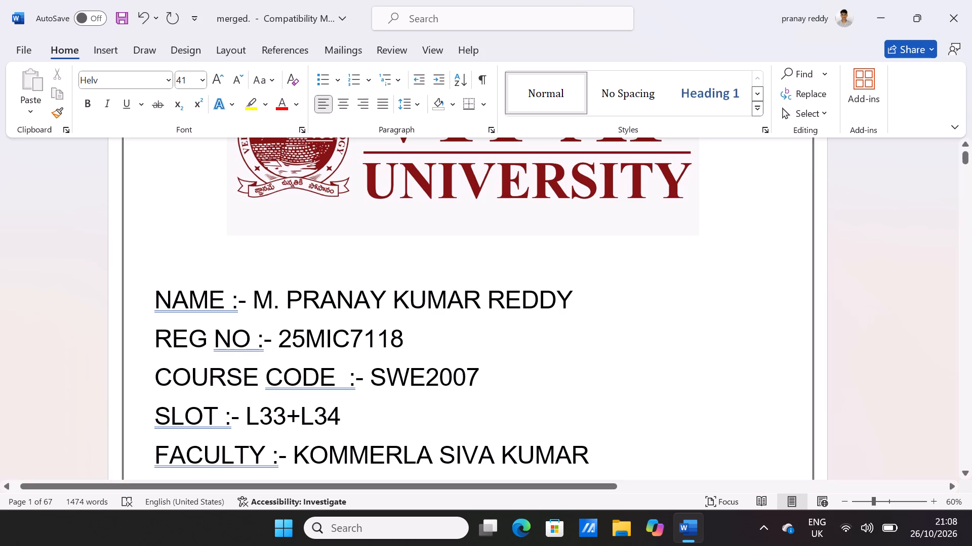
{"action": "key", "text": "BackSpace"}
Increase the font size of all five detail lines, from NAME to FACULTY, to 43.
{"action": "scroll", "coordinate": [430, 352], "scroll_direction": "down", "scroll_amount": 1}
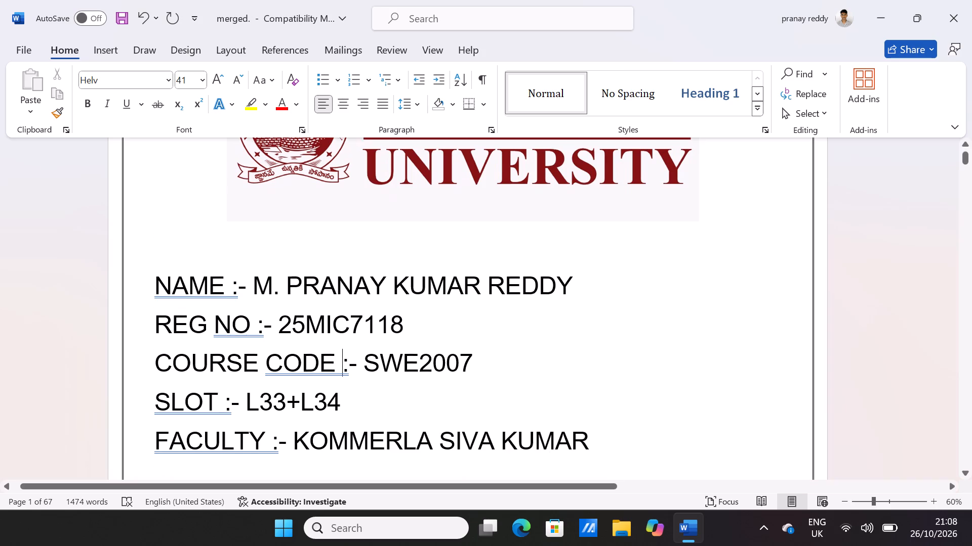
{"action": "scroll", "coordinate": [430, 352], "scroll_direction": "down", "scroll_amount": 6}
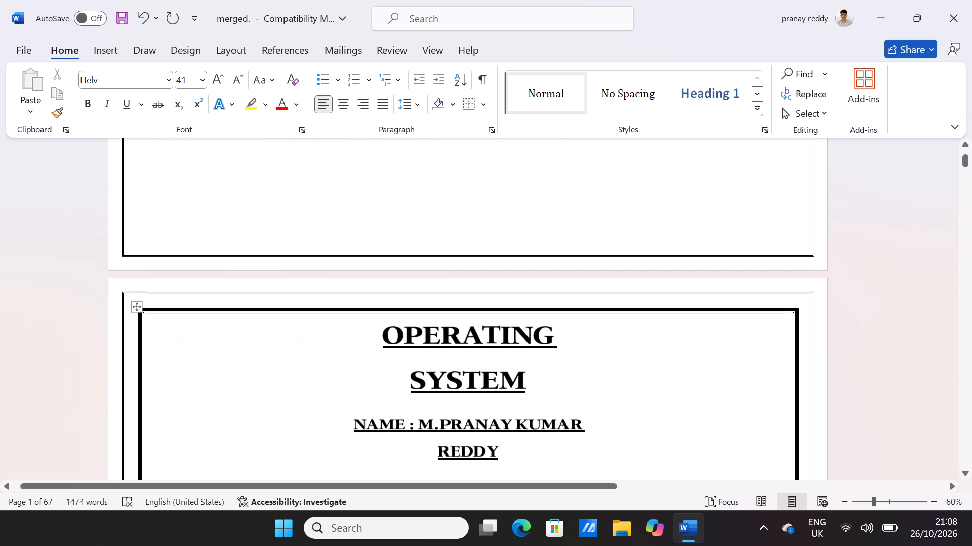
{"action": "scroll", "coordinate": [430, 352], "scroll_direction": "up", "scroll_amount": 3}
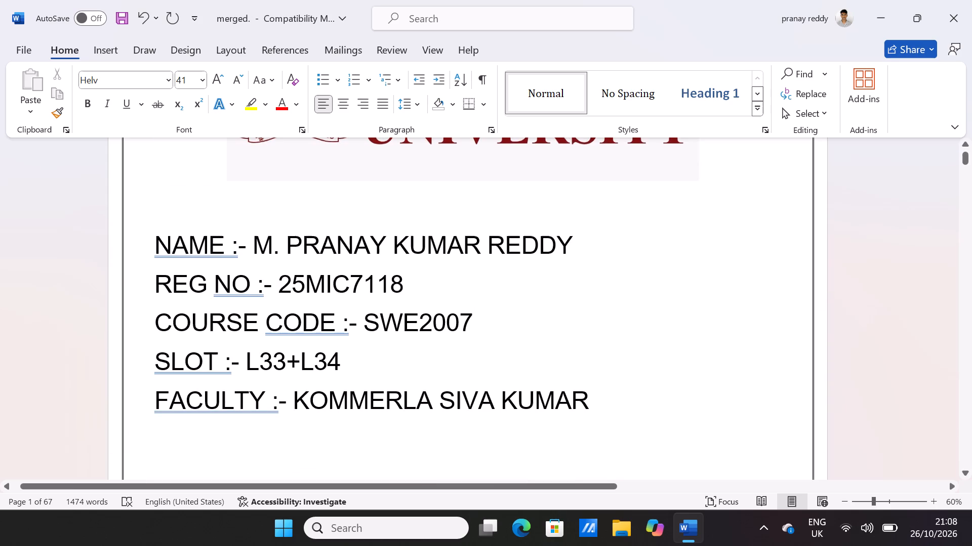
{"action": "left_click_drag", "start_coordinate": [148, 240], "coordinate": [161, 243]}
{"action": "left_click_drag", "start_coordinate": [161, 243], "coordinate": [535, 392]}
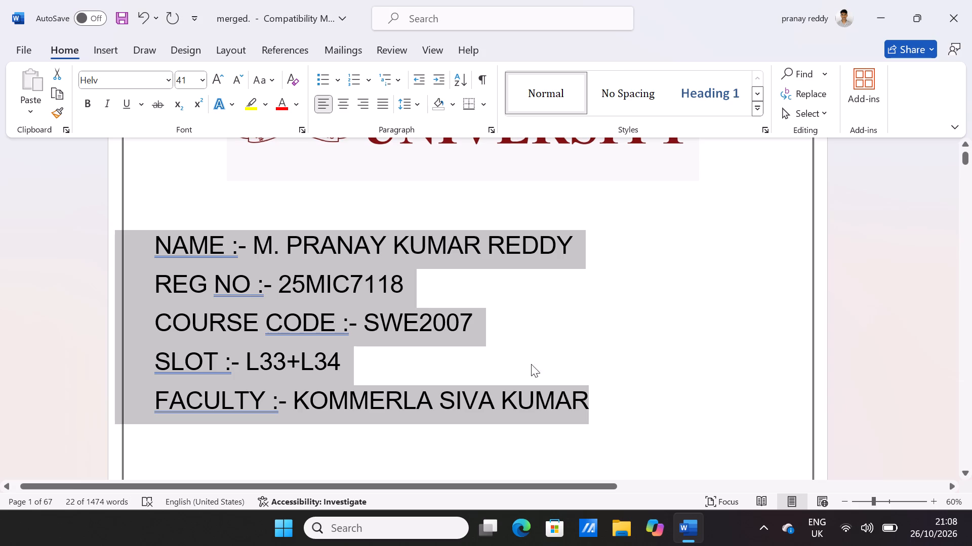
{"action": "left_click", "coordinate": [220, 79]}
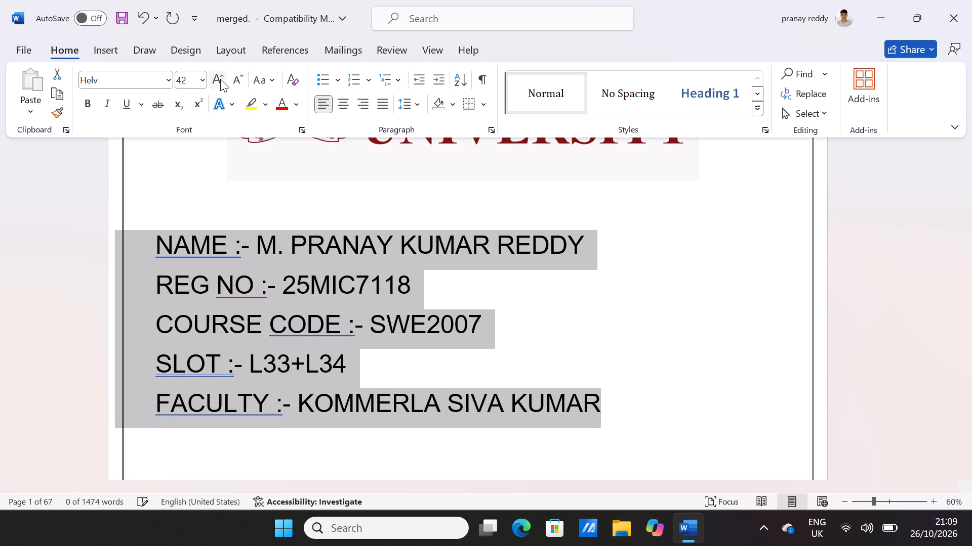
{"action": "left_click", "coordinate": [220, 79]}
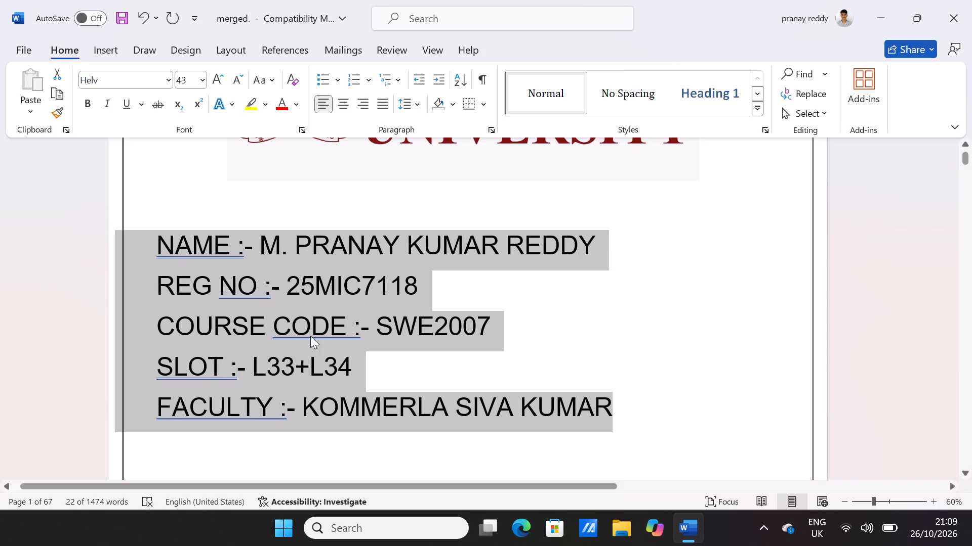
{"action": "left_click_drag", "start_coordinate": [707, 397], "coordinate": [688, 367]}
{"action": "left_click", "coordinate": [688, 367]}
Insert one blank line after each of the NAME, REG NO, COURSE CODE and SLOT lines to space out the details.
{"action": "left_click", "coordinate": [609, 239]}
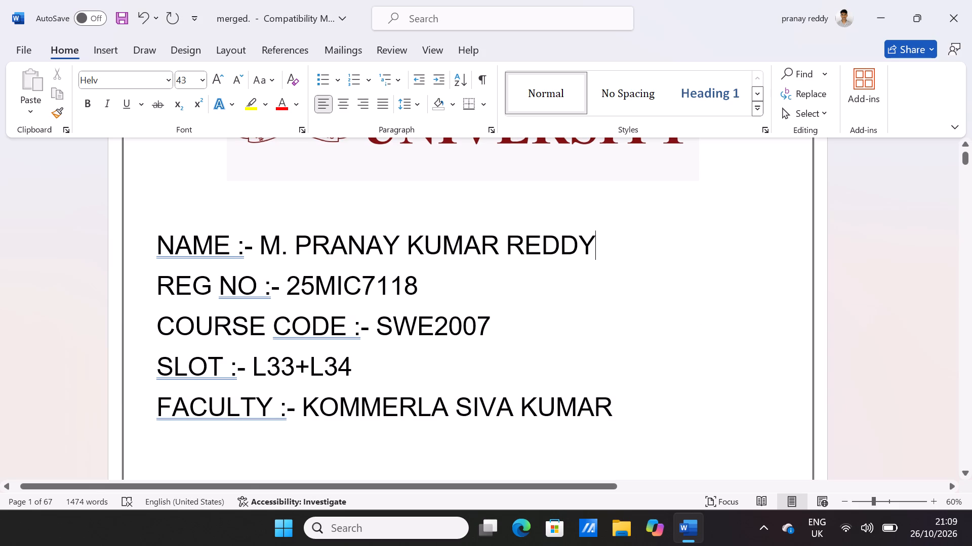
{"action": "key", "text": "Return"}
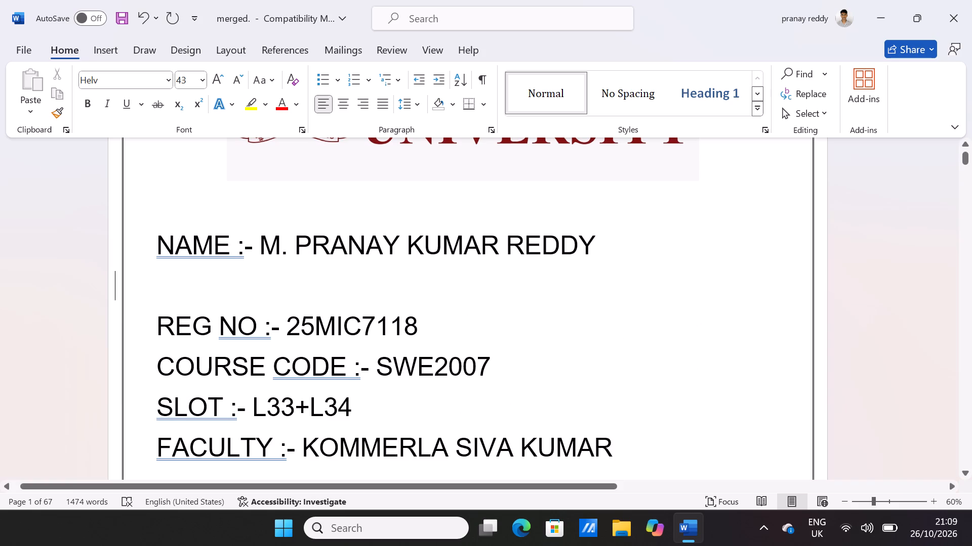
{"action": "left_click", "coordinate": [536, 343]}
{"action": "key", "text": "Return"}
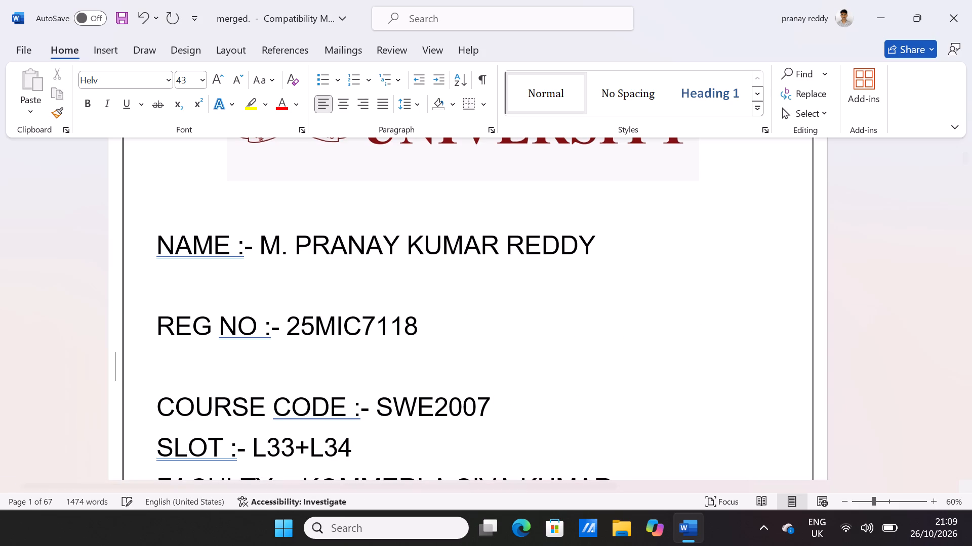
{"action": "left_click", "coordinate": [528, 405]}
{"action": "key", "text": "Return"}
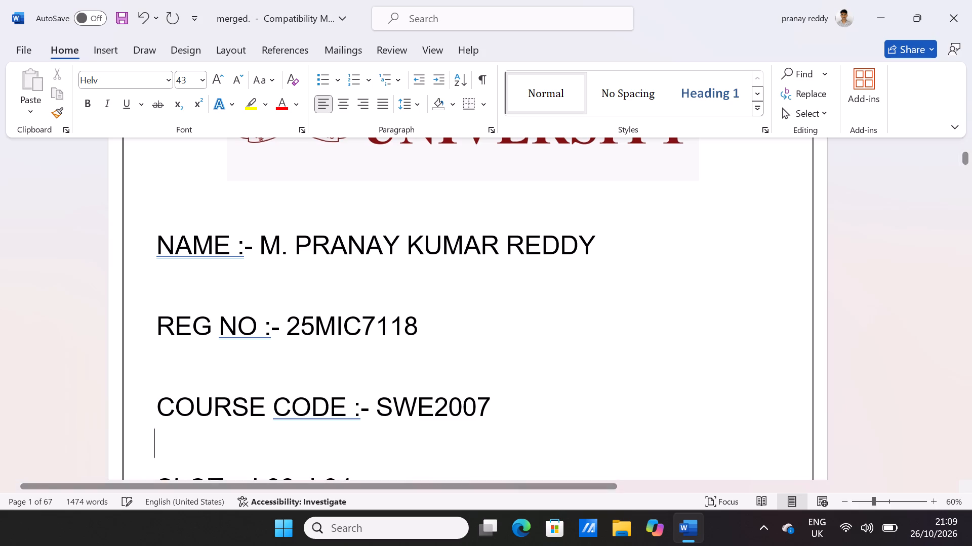
{"action": "scroll", "coordinate": [530, 405], "scroll_direction": "down", "scroll_amount": 2}
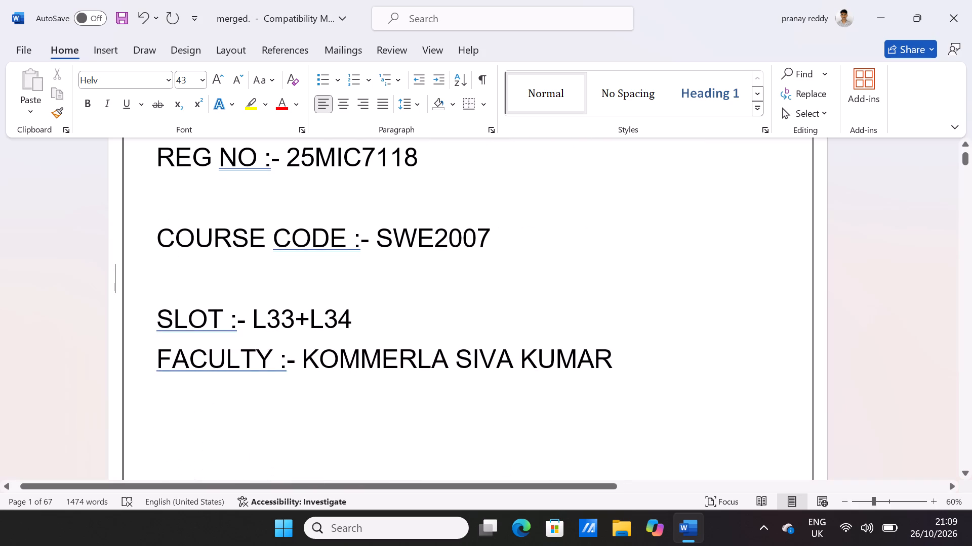
{"action": "left_click", "coordinate": [428, 327]}
{"action": "key", "text": "Return"}
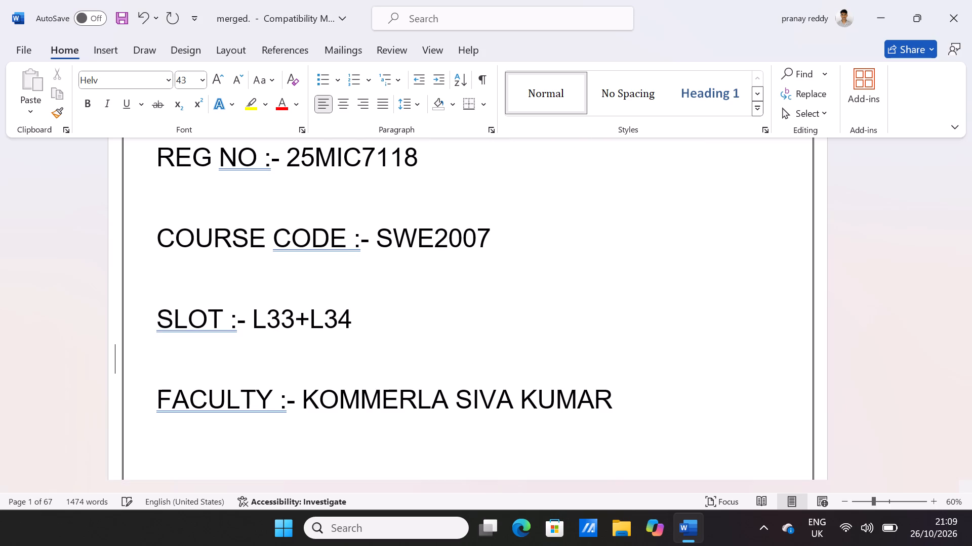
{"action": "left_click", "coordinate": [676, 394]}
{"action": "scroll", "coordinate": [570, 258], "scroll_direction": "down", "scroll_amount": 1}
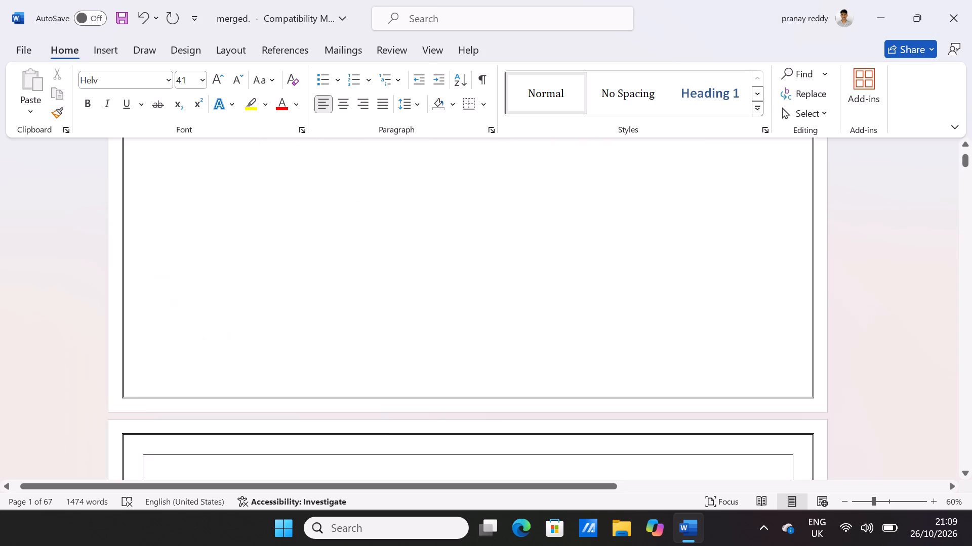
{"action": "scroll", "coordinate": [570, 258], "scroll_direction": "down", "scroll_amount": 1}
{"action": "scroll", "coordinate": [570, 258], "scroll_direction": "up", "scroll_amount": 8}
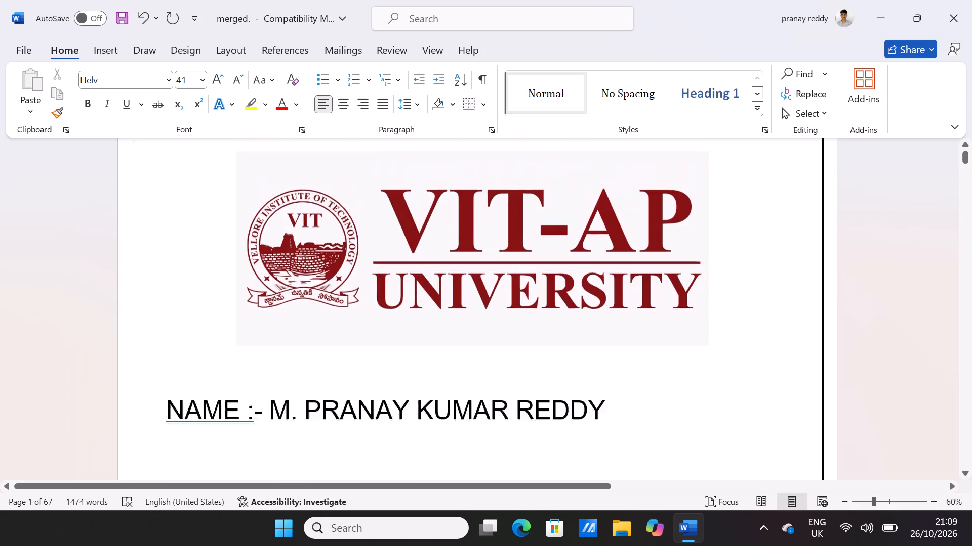
Save the merged document with its finished cover page.
{"action": "scroll", "coordinate": [570, 258], "scroll_direction": "up", "scroll_amount": 2}
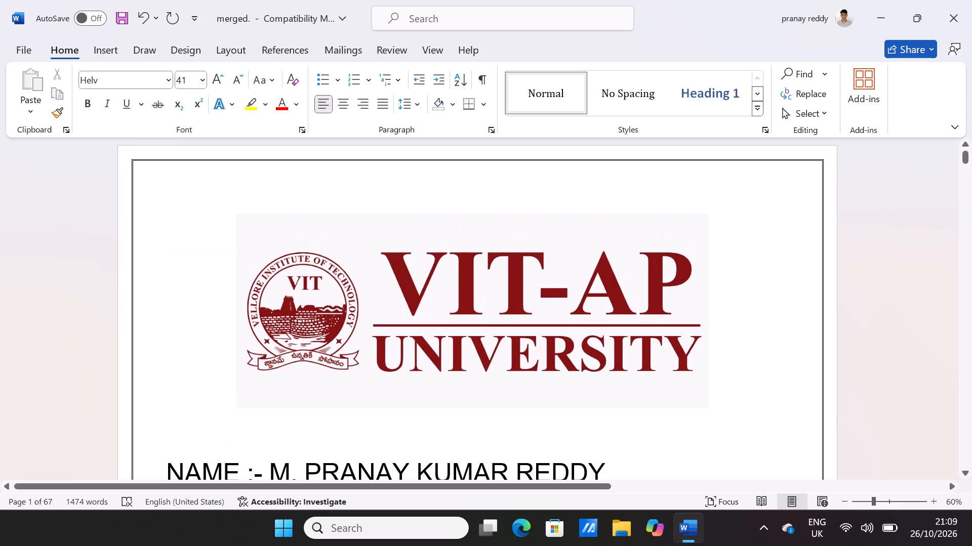
{"action": "left_click", "coordinate": [124, 22]}
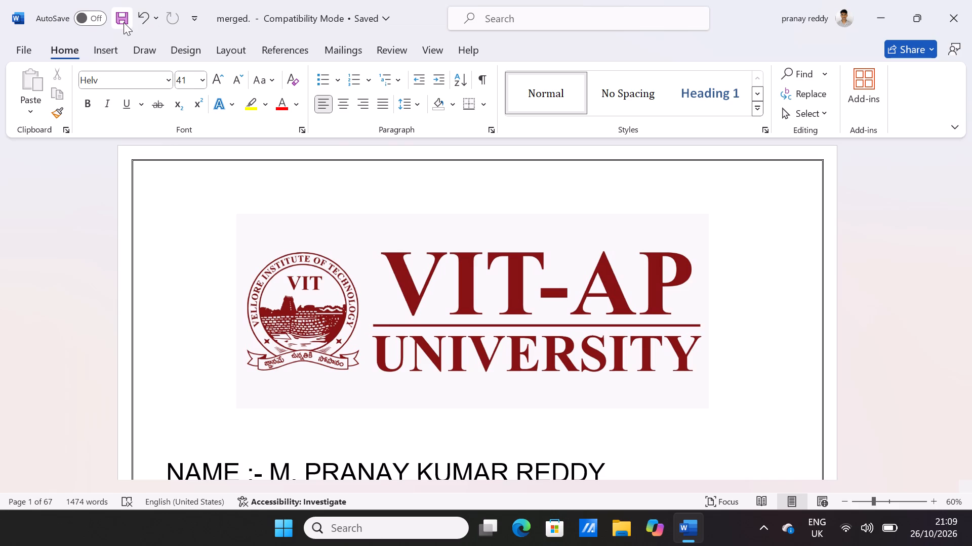
Switch to File Explorer and open the merged Word document from the recent files.
{"action": "left_click", "coordinate": [892, 16]}
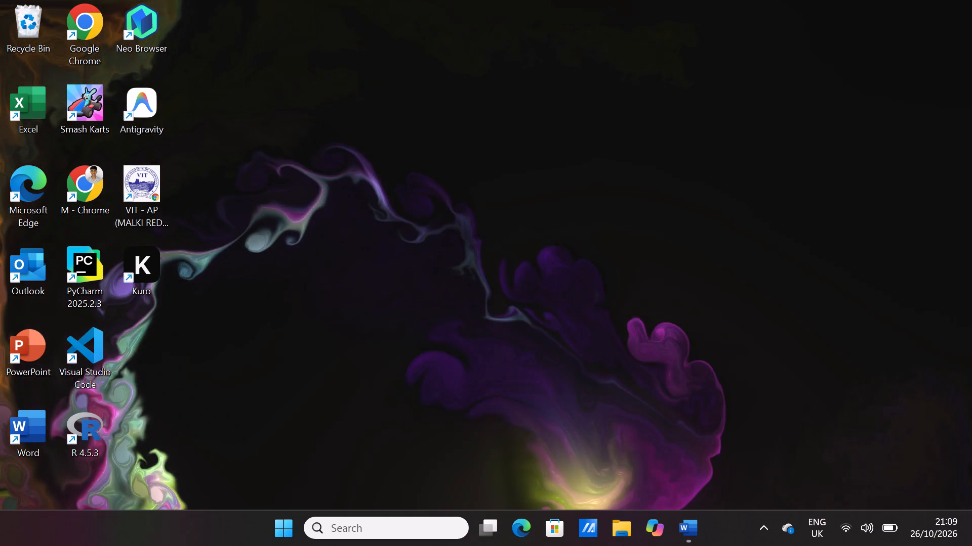
{"action": "double_click", "coordinate": [622, 533]}
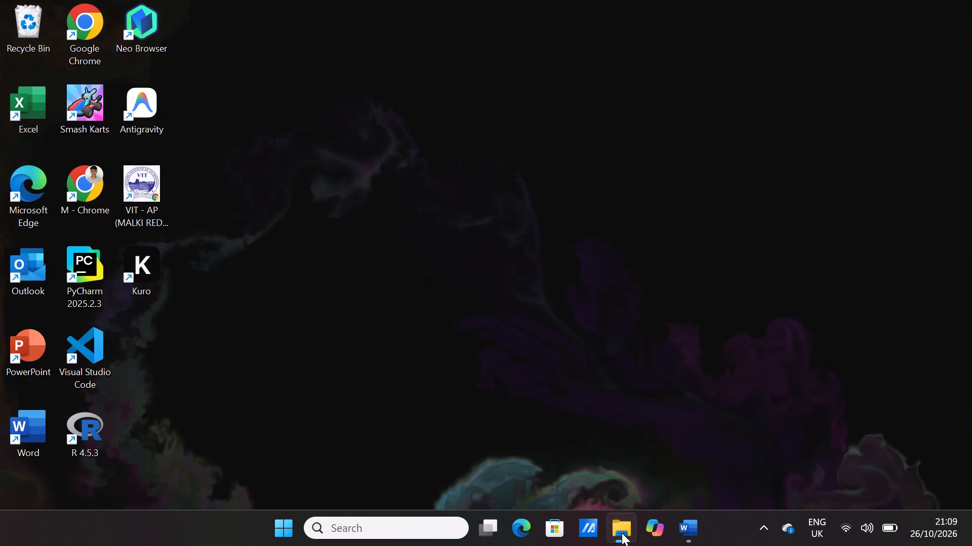
{"action": "left_click", "coordinate": [622, 533]}
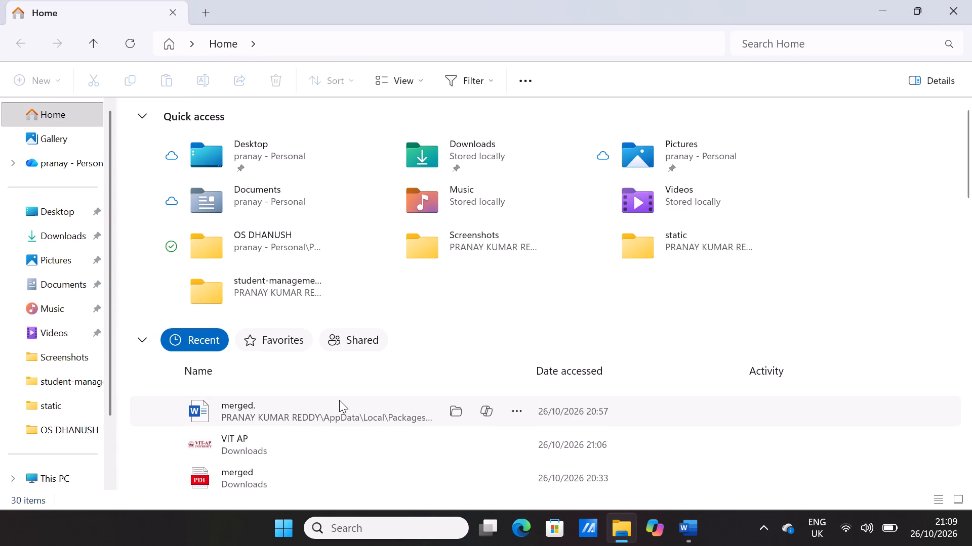
{"action": "left_click", "coordinate": [339, 400]}
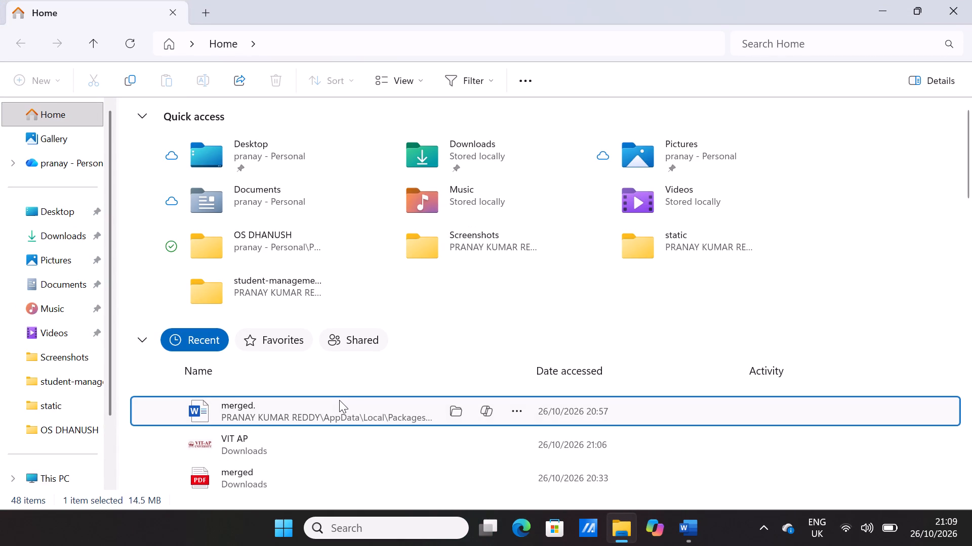
{"action": "double_click", "coordinate": [339, 400]}
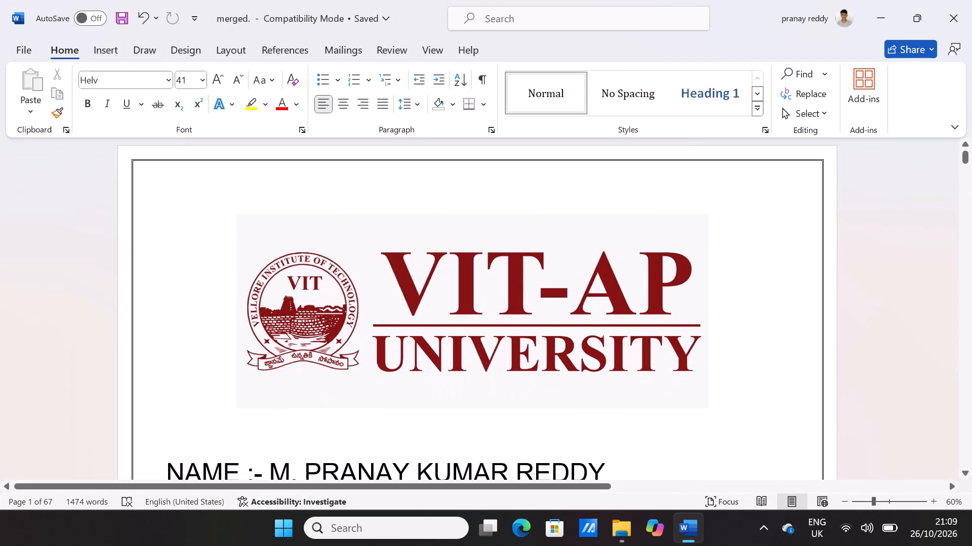
Examine the cover page from the university logo down to the FACULTY line.
{"action": "scroll", "coordinate": [483, 365], "scroll_direction": "down", "scroll_amount": 7}
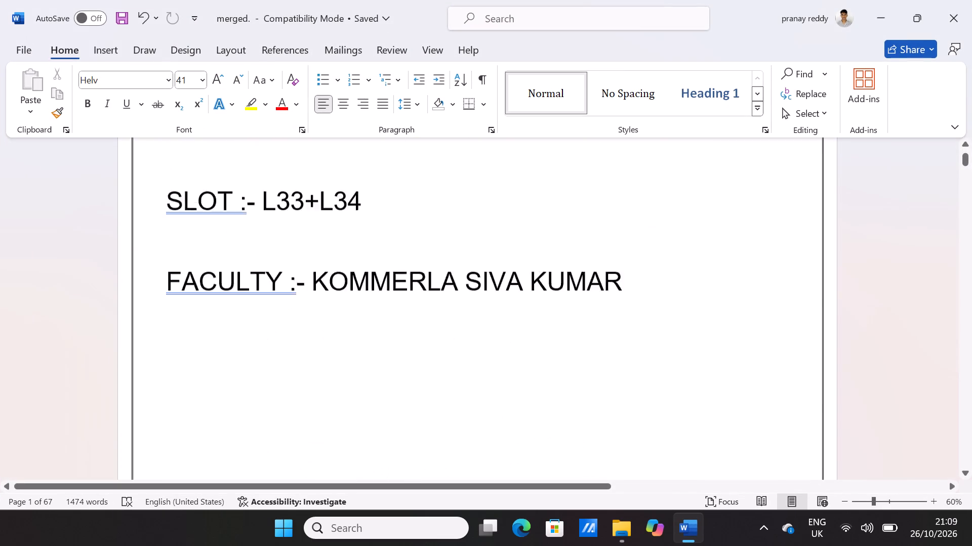
{"action": "scroll", "coordinate": [483, 365], "scroll_direction": "down", "scroll_amount": 3}
{"action": "scroll", "coordinate": [483, 365], "scroll_direction": "up", "scroll_amount": 7}
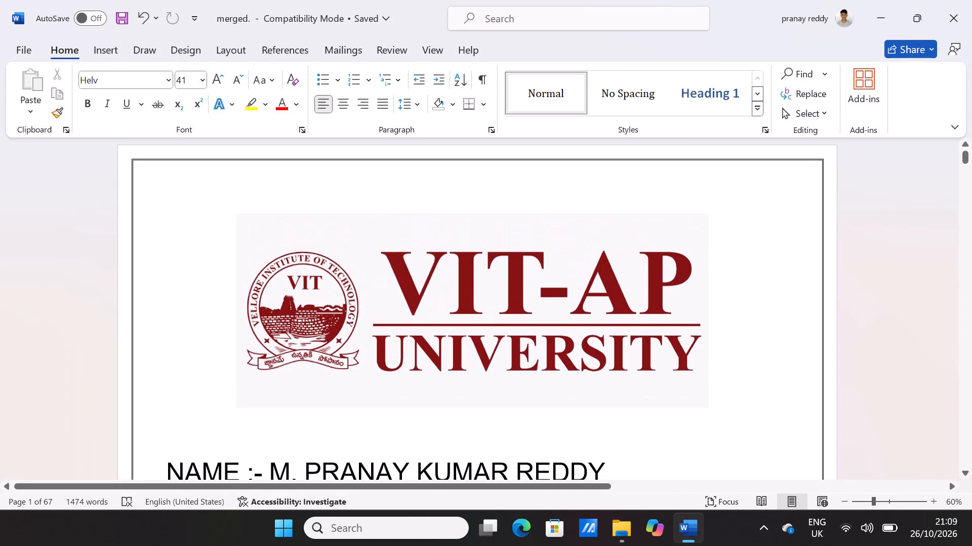
{"action": "scroll", "coordinate": [544, 358], "scroll_direction": "down", "scroll_amount": 5}
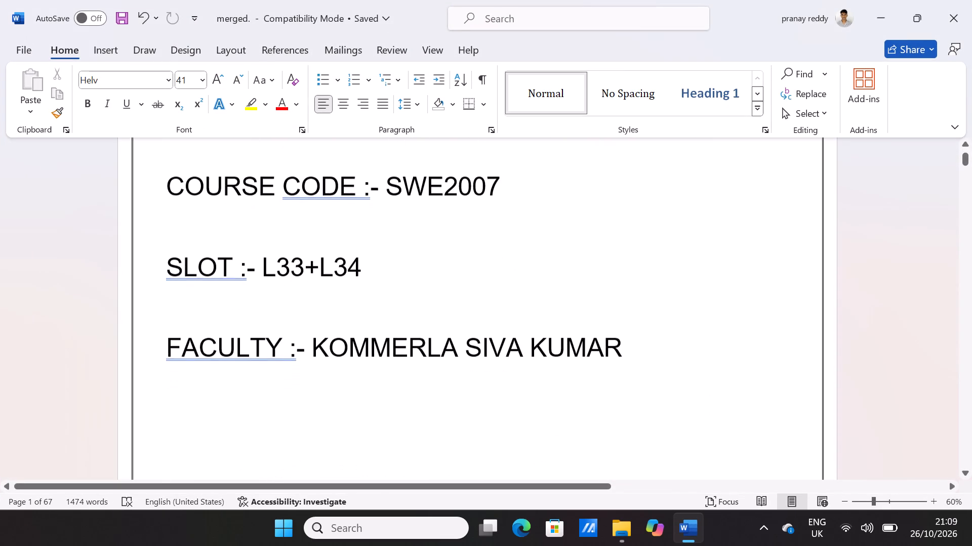
{"action": "scroll", "coordinate": [544, 358], "scroll_direction": "down", "scroll_amount": 1}
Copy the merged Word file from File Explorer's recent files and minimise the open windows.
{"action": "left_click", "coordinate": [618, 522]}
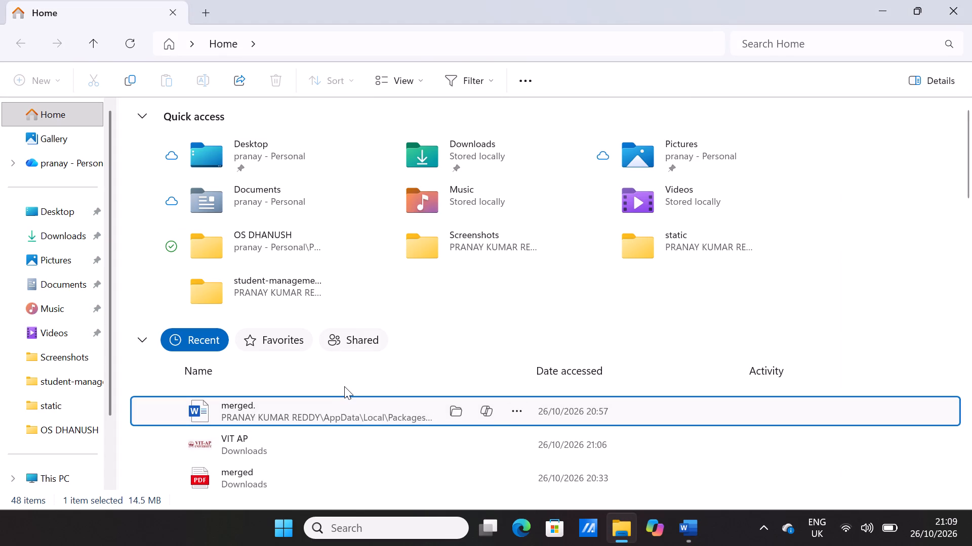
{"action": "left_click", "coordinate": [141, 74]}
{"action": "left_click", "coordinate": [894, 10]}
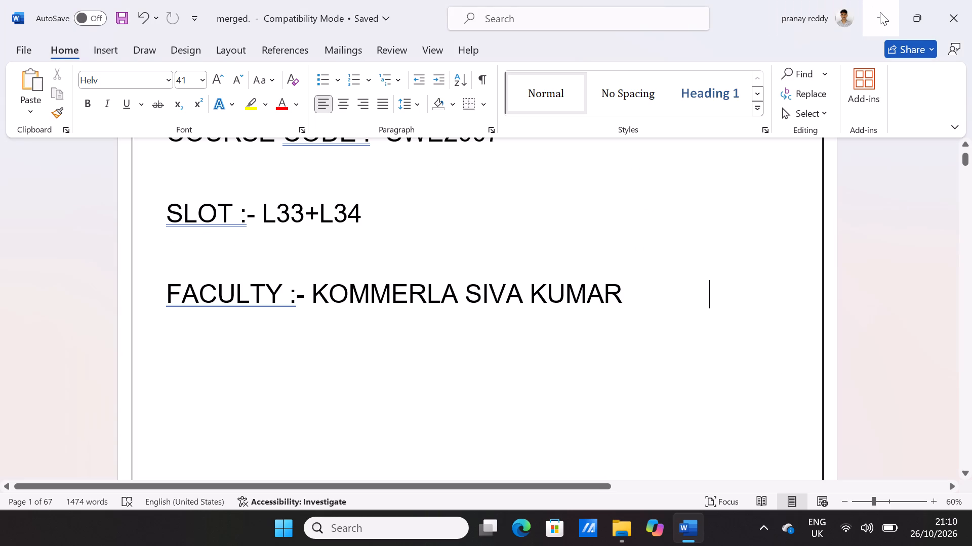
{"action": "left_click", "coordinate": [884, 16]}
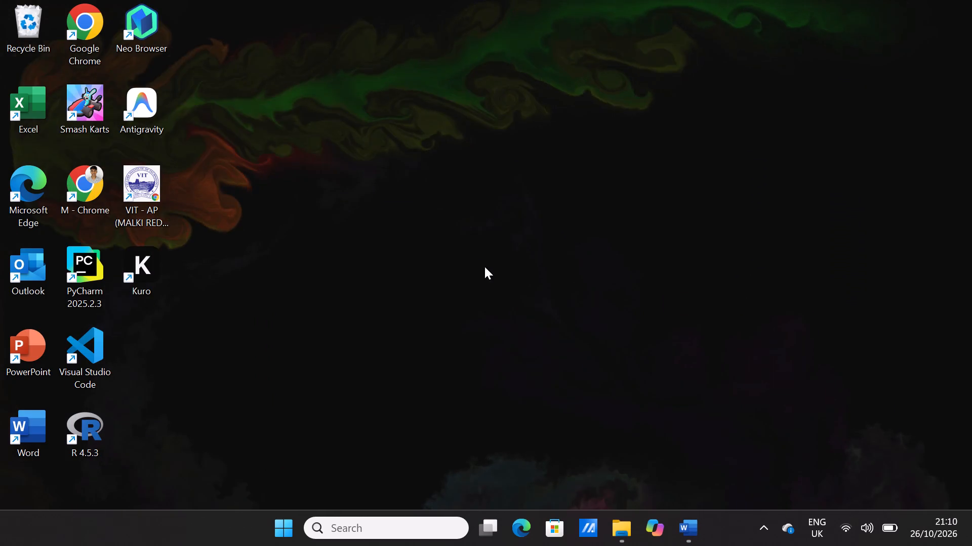
Return to File Explorer, copy the merged Word file from the recent files again, and minimise File Explorer and Word.
{"action": "left_click", "coordinate": [691, 517]}
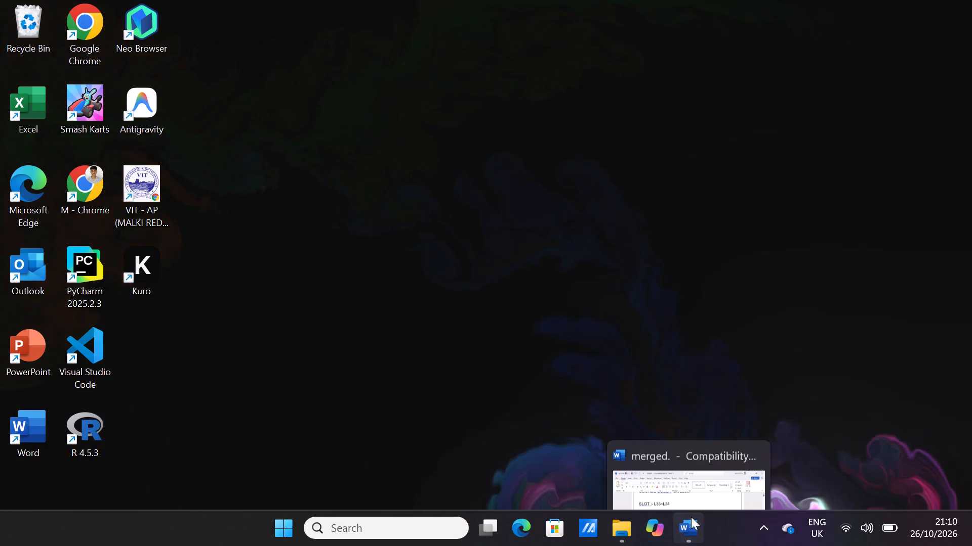
{"action": "left_click", "coordinate": [617, 537]}
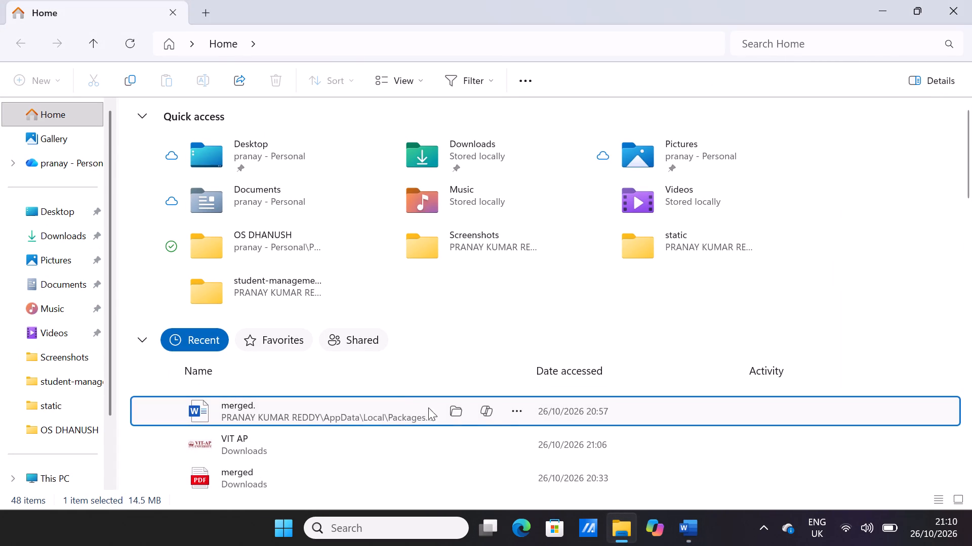
{"action": "right_click", "coordinate": [404, 405]}
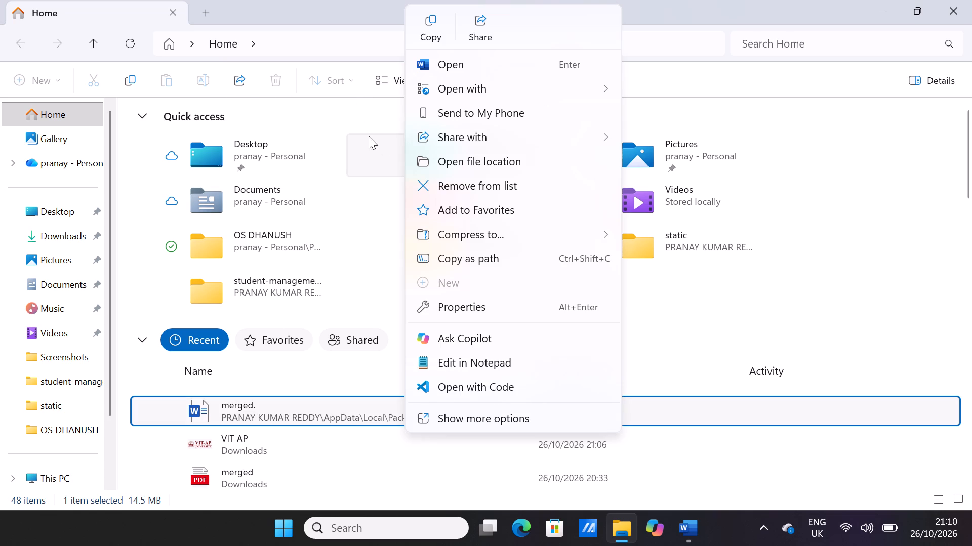
{"action": "left_click", "coordinate": [349, 110]}
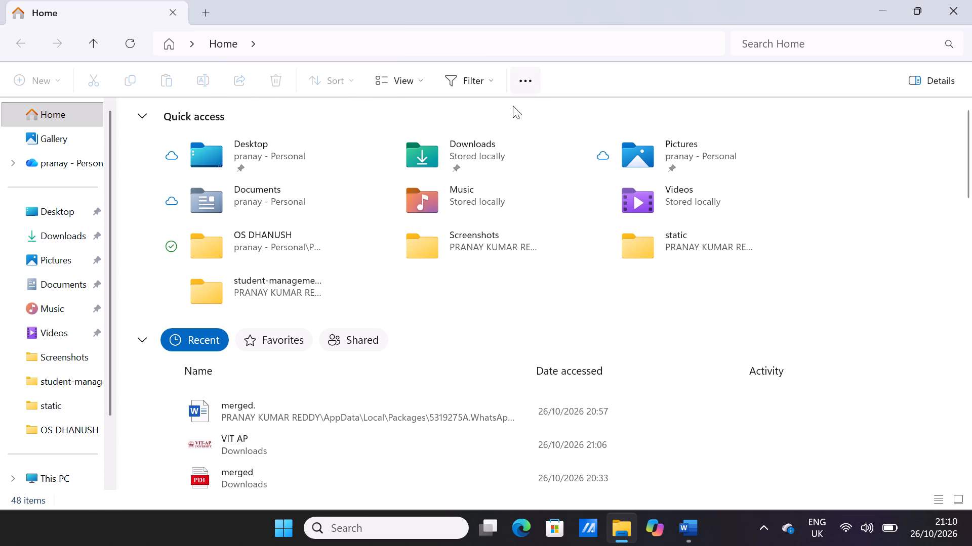
{"action": "left_click", "coordinate": [314, 413]}
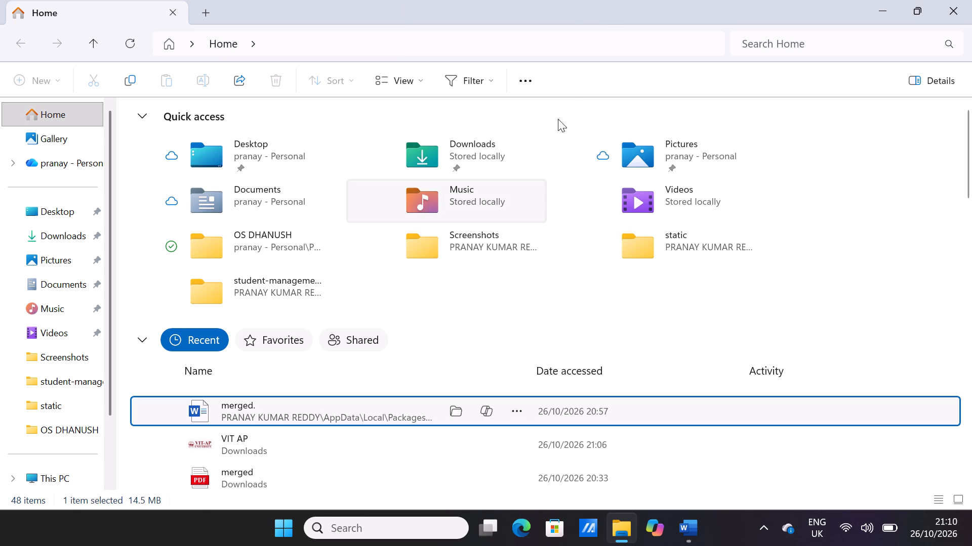
{"action": "left_click", "coordinate": [521, 90]}
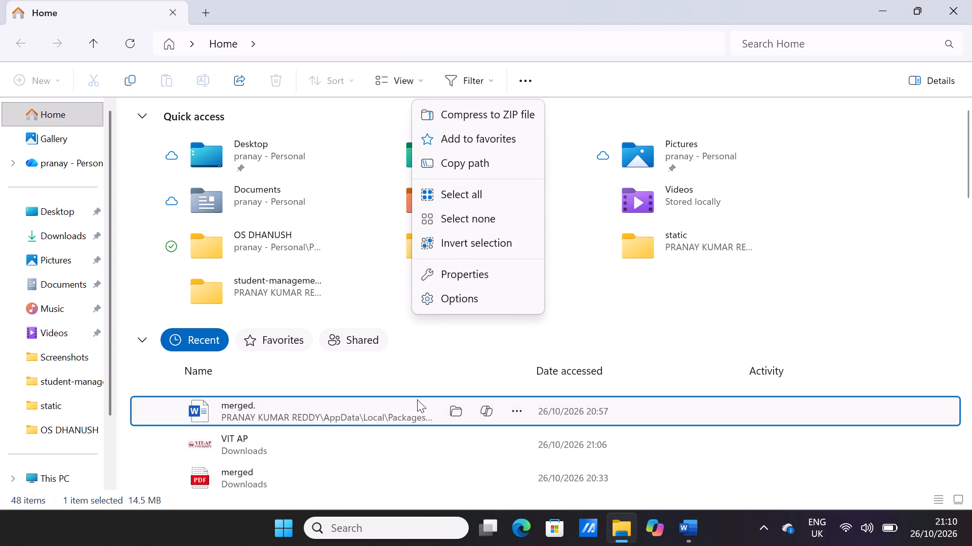
{"action": "left_click", "coordinate": [131, 81]}
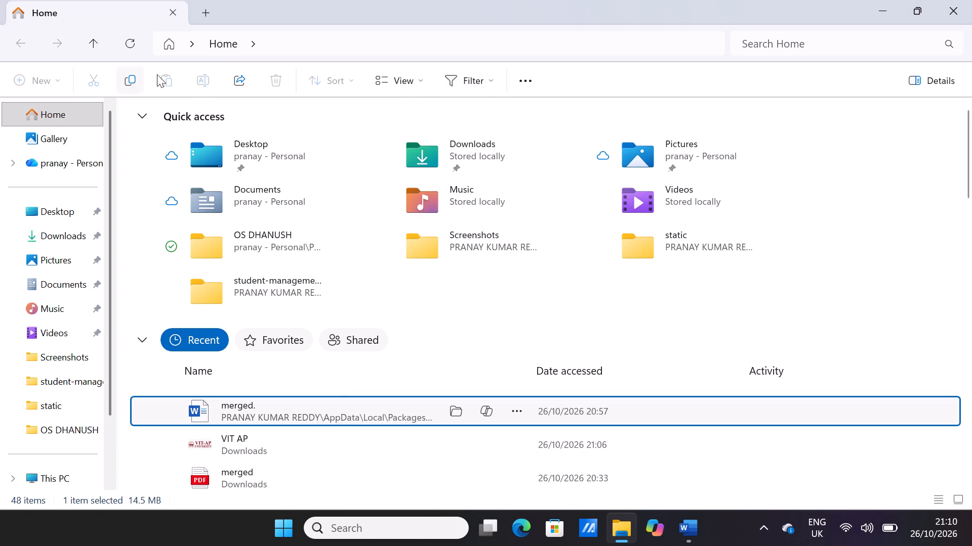
{"action": "left_click", "coordinate": [893, 2]}
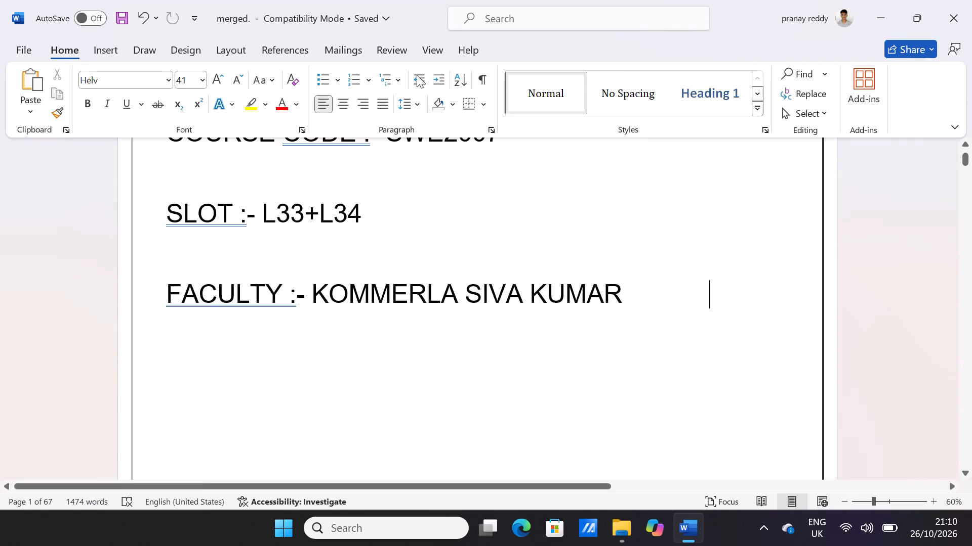
{"action": "left_click", "coordinate": [874, 10]}
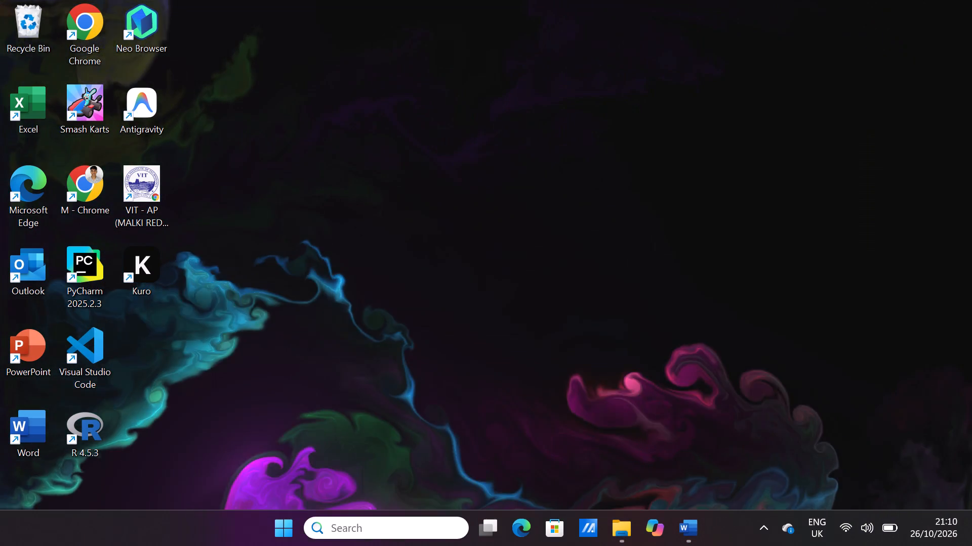
Launch WhatsApp from the recent Windows searches.
{"action": "left_click", "coordinate": [402, 529]}
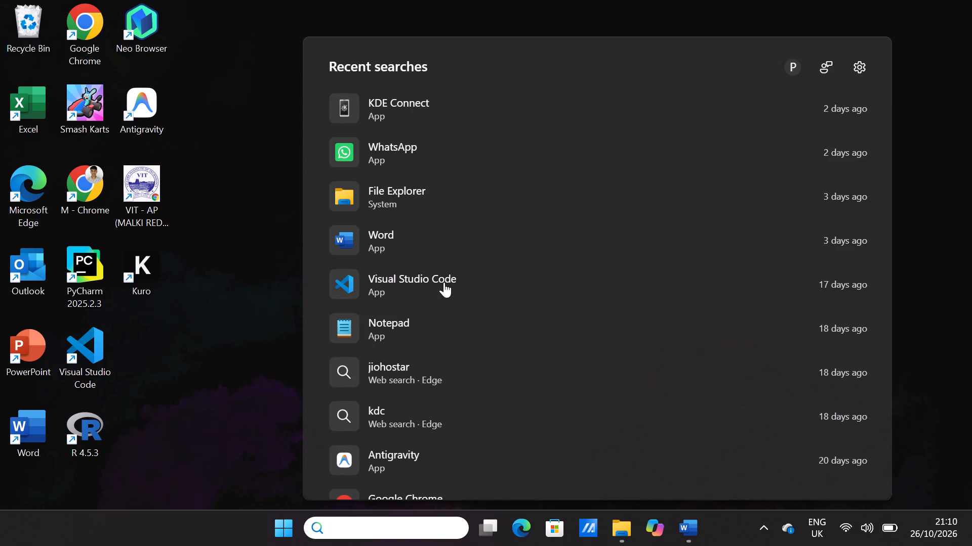
{"action": "left_click", "coordinate": [490, 170]}
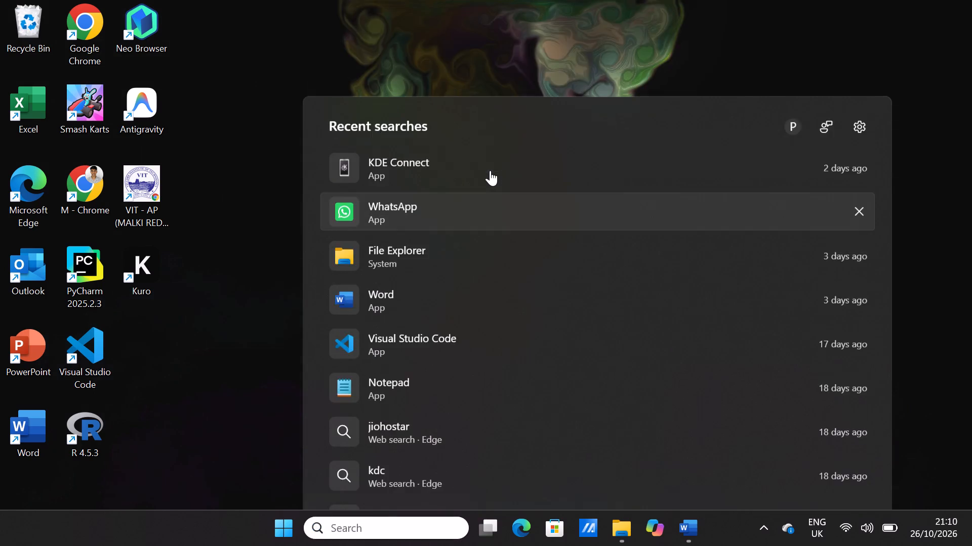
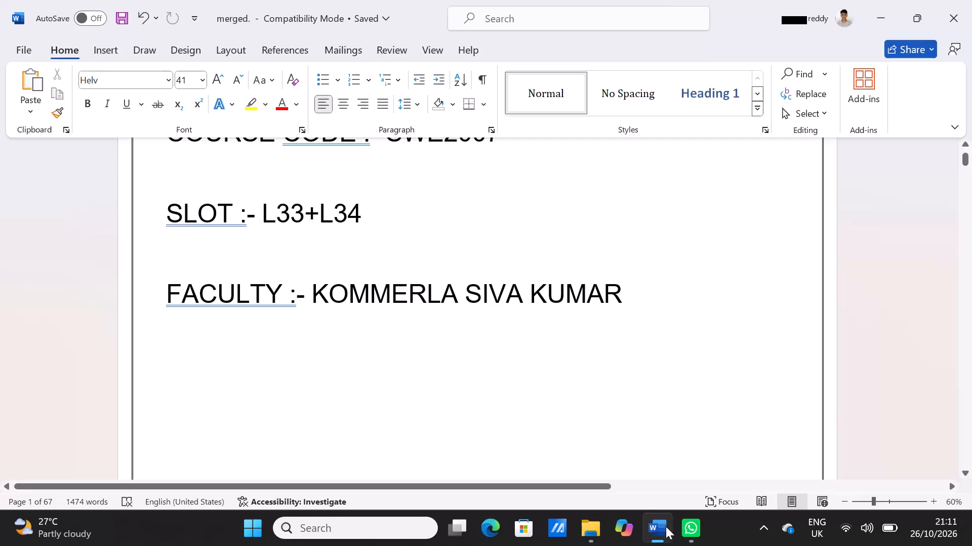
Review the merged document from the VIT-AP University cover page through the Linux command and program pages to the producer-consumer code.
{"action": "scroll", "coordinate": [526, 348], "scroll_direction": "up", "scroll_amount": 7}
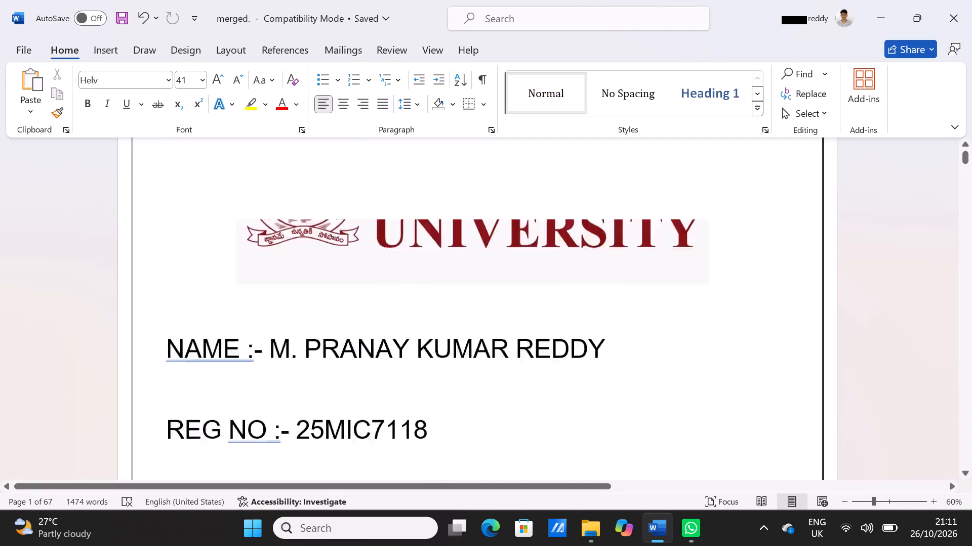
{"action": "scroll", "coordinate": [526, 348], "scroll_direction": "up", "scroll_amount": 3}
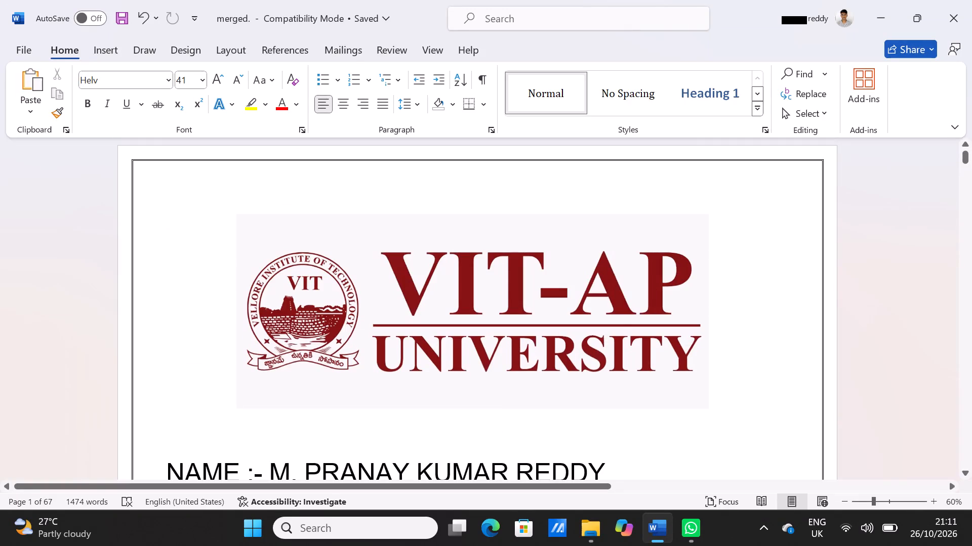
{"action": "scroll", "coordinate": [526, 348], "scroll_direction": "down", "scroll_amount": 14}
{"action": "scroll", "coordinate": [526, 348], "scroll_direction": "down", "scroll_amount": 20}
{"action": "scroll", "coordinate": [526, 348], "scroll_direction": "down", "scroll_amount": 20}
{"action": "scroll", "coordinate": [526, 348], "scroll_direction": "down", "scroll_amount": 15}
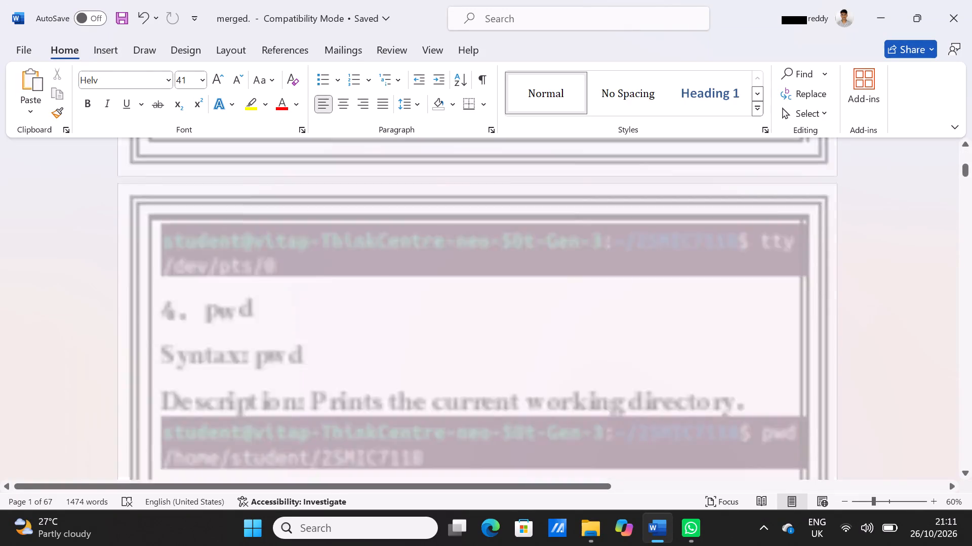
{"action": "scroll", "coordinate": [526, 348], "scroll_direction": "down", "scroll_amount": 20}
{"action": "scroll", "coordinate": [526, 348], "scroll_direction": "down", "scroll_amount": 20}
{"action": "scroll", "coordinate": [526, 348], "scroll_direction": "down", "scroll_amount": 20}
{"action": "scroll", "coordinate": [526, 348], "scroll_direction": "down", "scroll_amount": 5}
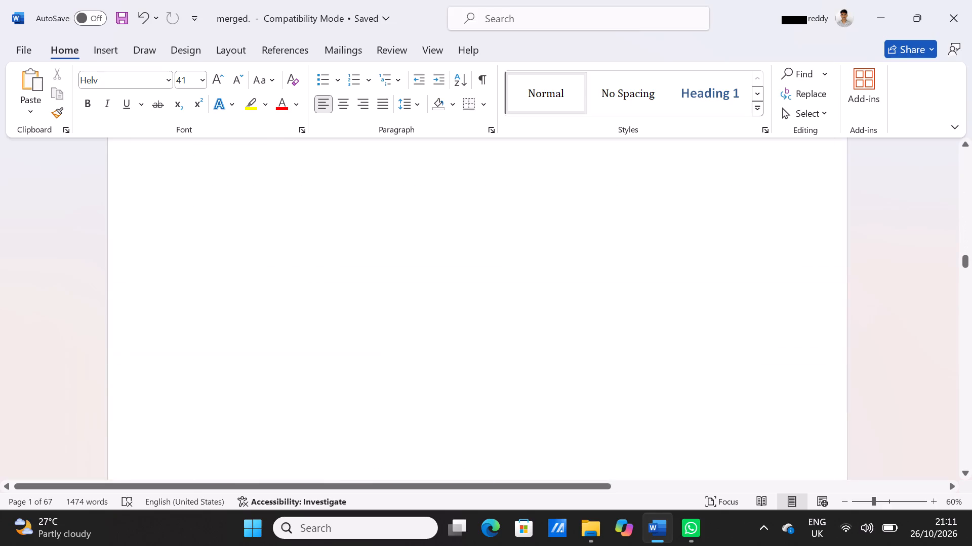
{"action": "scroll", "coordinate": [526, 348], "scroll_direction": "down", "scroll_amount": 15}
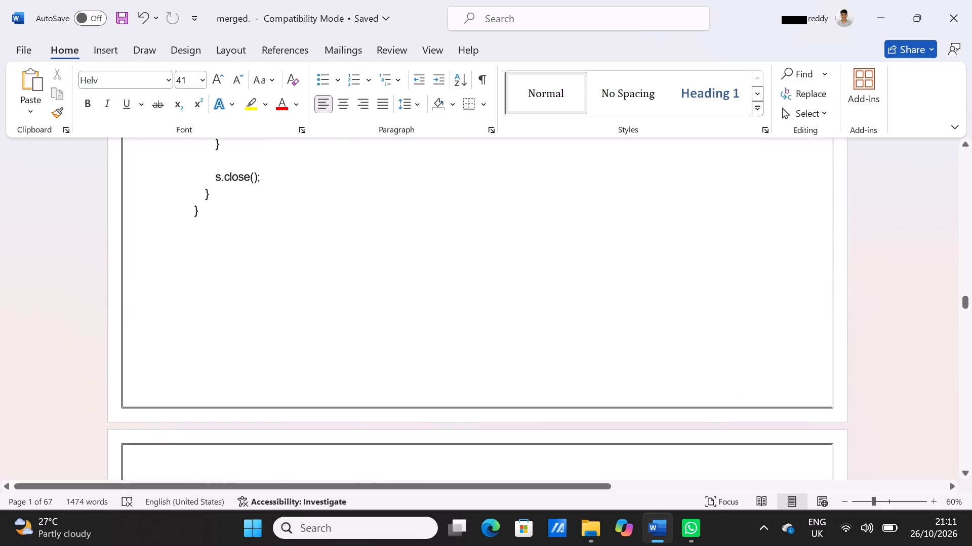
{"action": "scroll", "coordinate": [526, 348], "scroll_direction": "down", "scroll_amount": 15}
{"action": "scroll", "coordinate": [526, 348], "scroll_direction": "up", "scroll_amount": 2}
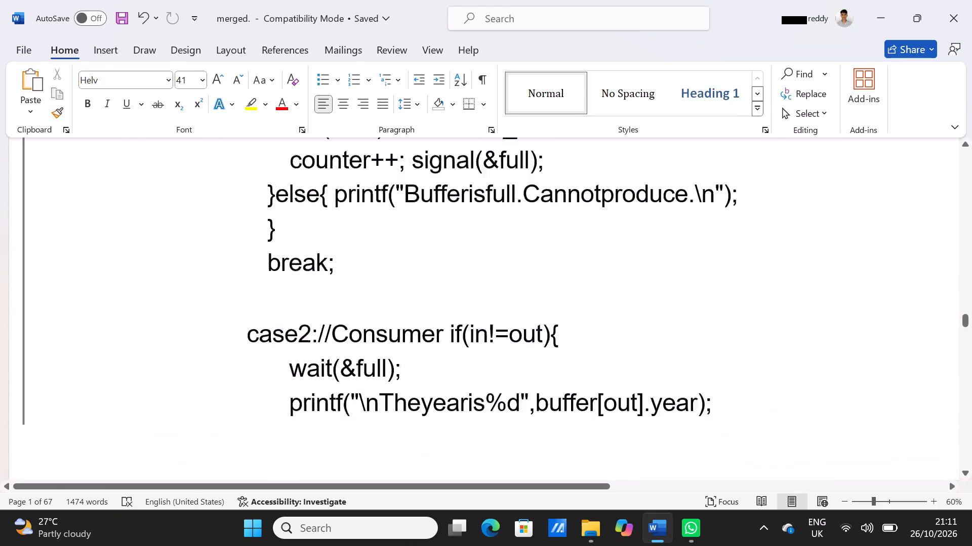
Review the multi-page layout from the producer-consumer code through the readers-writers and dining-philosophers programs to the deadlock, memory management and page replacement exercises.
{"action": "scroll", "coordinate": [526, 348], "scroll_direction": "up", "scroll_amount": 1}
{"action": "scroll", "coordinate": [526, 348], "scroll_direction": "down", "scroll_amount": 6, "text": "ctrl"}
{"action": "scroll", "coordinate": [526, 348], "scroll_direction": "up", "scroll_amount": 1, "text": "ctrl"}
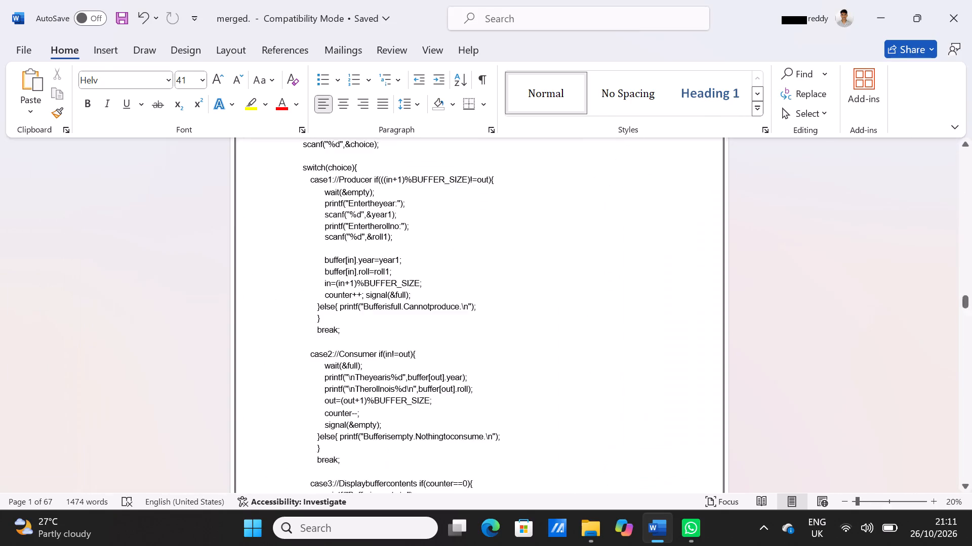
{"action": "scroll", "coordinate": [526, 348], "scroll_direction": "down", "scroll_amount": 2, "text": "ctrl"}
{"action": "scroll", "coordinate": [526, 348], "scroll_direction": "down", "scroll_amount": 2}
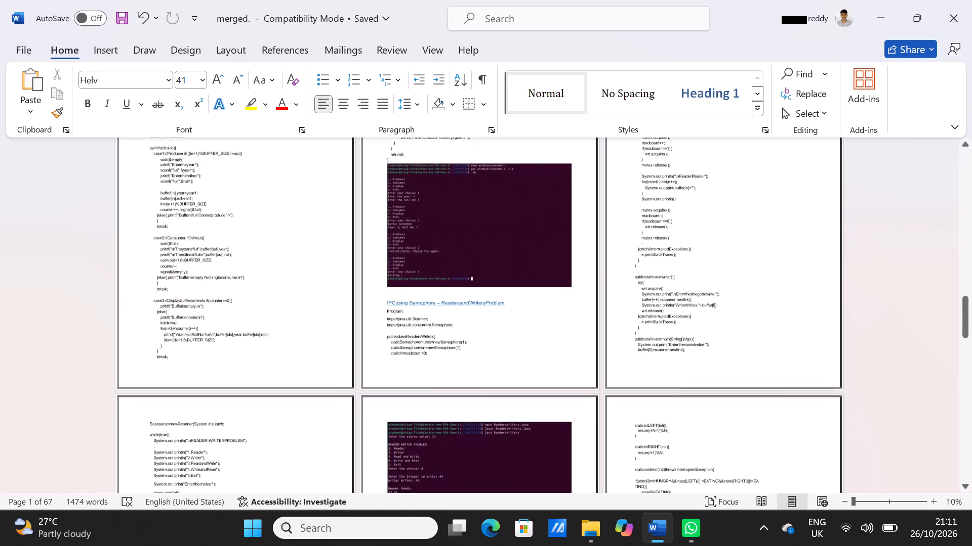
{"action": "scroll", "coordinate": [526, 348], "scroll_direction": "down", "scroll_amount": 10}
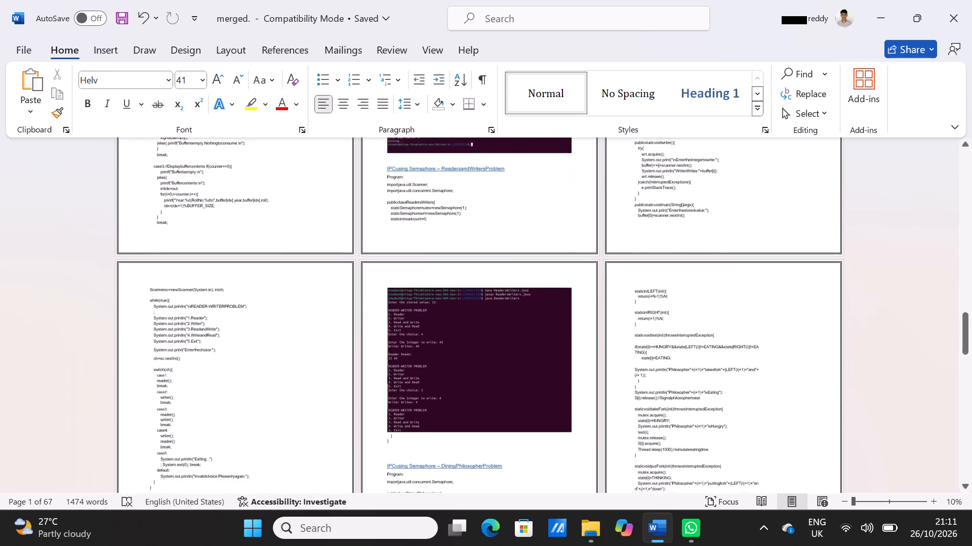
{"action": "scroll", "coordinate": [526, 348], "scroll_direction": "down", "scroll_amount": 14}
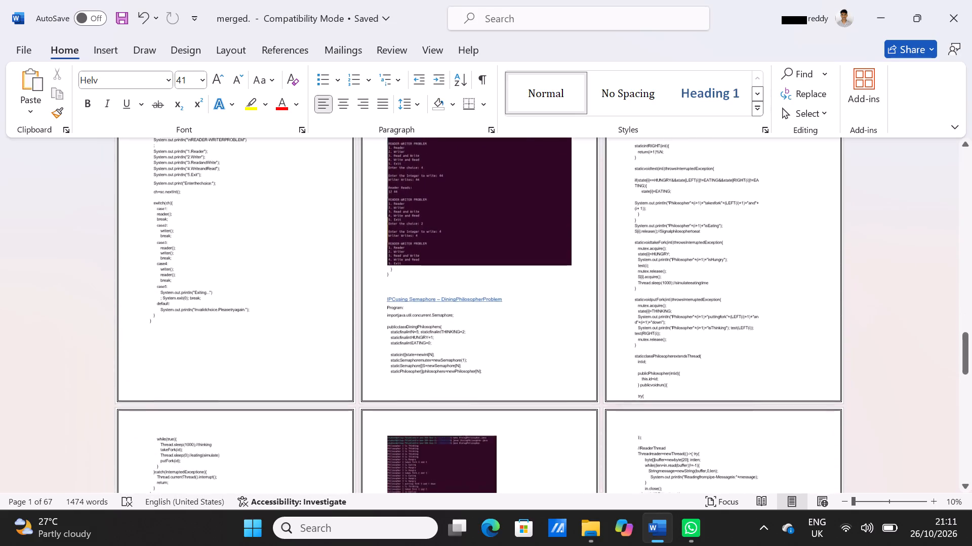
{"action": "scroll", "coordinate": [526, 348], "scroll_direction": "down", "scroll_amount": 18}
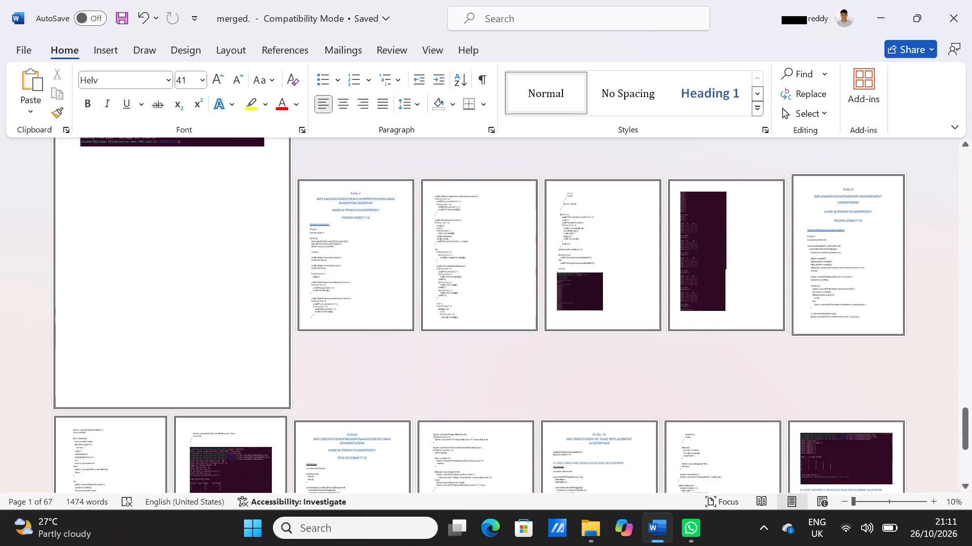
Check the page layout back from the deadlock exercise through the IPC and CPU scheduling pages to the VIT-AP University cover page and Linux command pages.
{"action": "scroll", "coordinate": [526, 348], "scroll_direction": "up", "scroll_amount": 4}
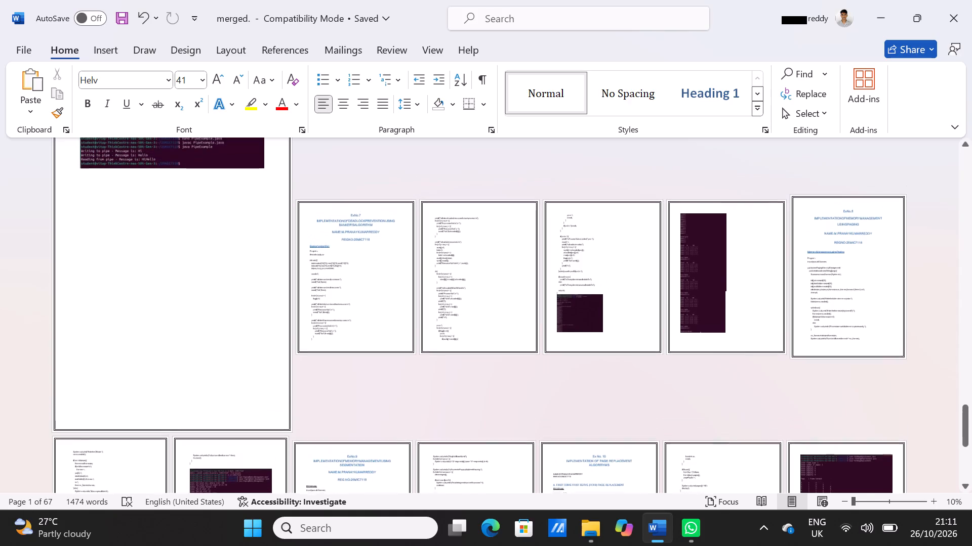
{"action": "scroll", "coordinate": [526, 348], "scroll_direction": "up", "scroll_amount": 1}
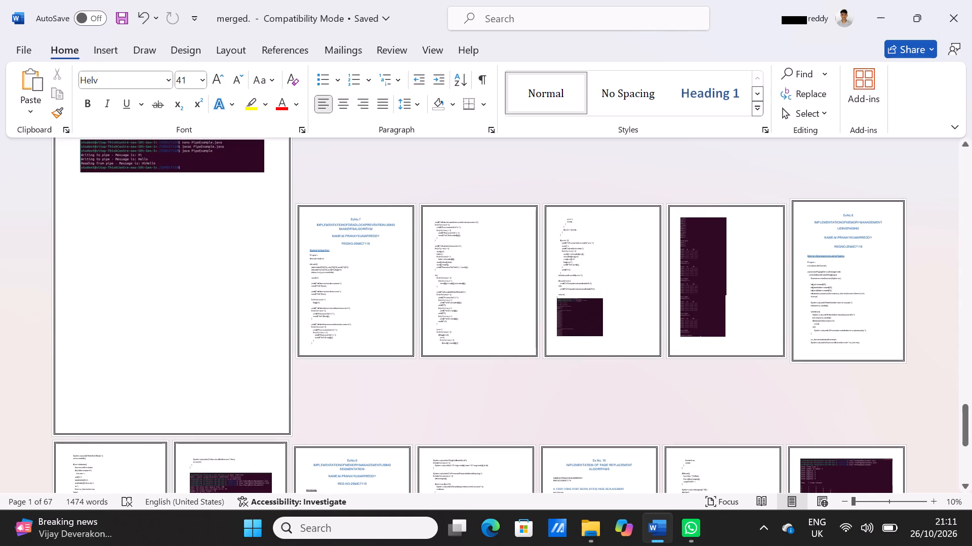
{"action": "scroll", "coordinate": [695, 379], "scroll_direction": "up", "scroll_amount": 9}
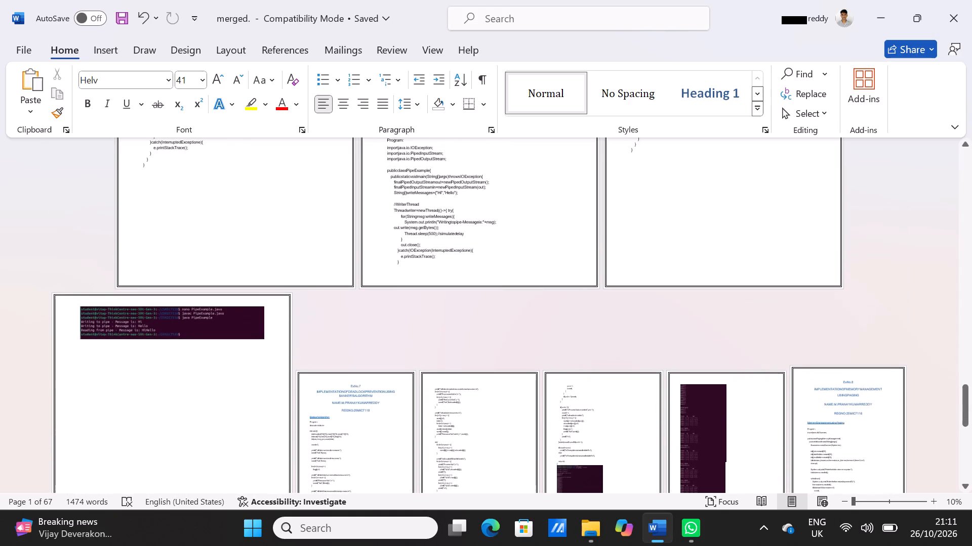
{"action": "scroll", "coordinate": [695, 379], "scroll_direction": "up", "scroll_amount": 5}
{"action": "left_click", "coordinate": [650, 294]}
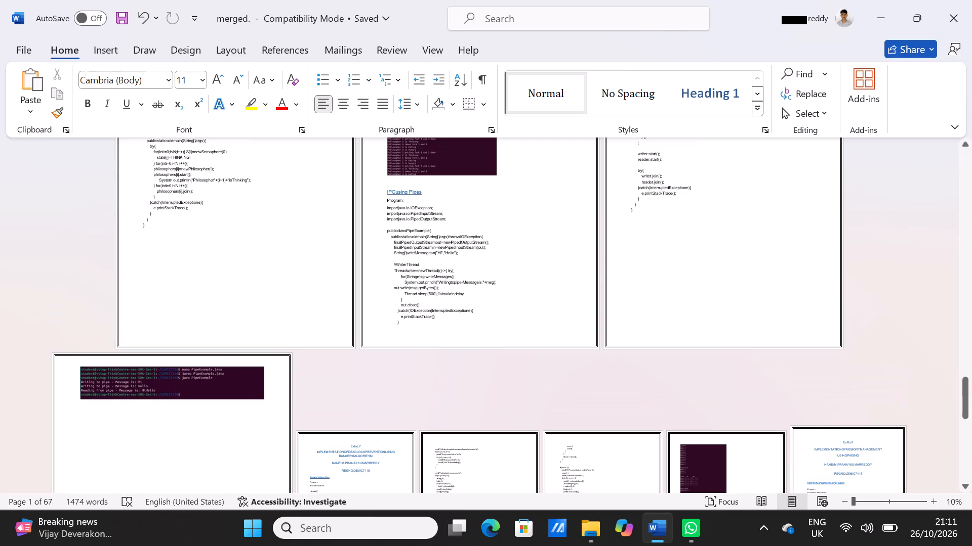
{"action": "scroll", "coordinate": [174, 177], "scroll_direction": "up", "scroll_amount": 9}
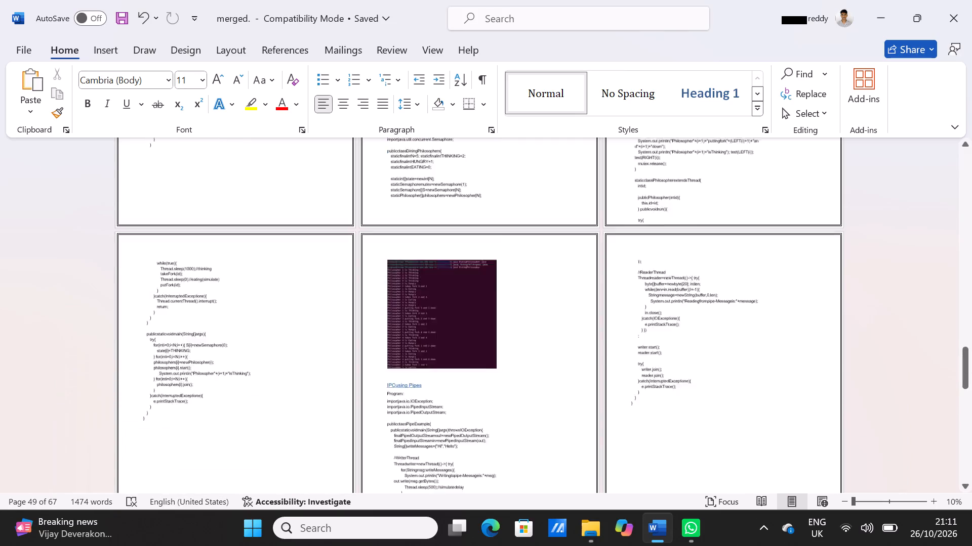
{"action": "scroll", "coordinate": [174, 177], "scroll_direction": "up", "scroll_amount": 20}
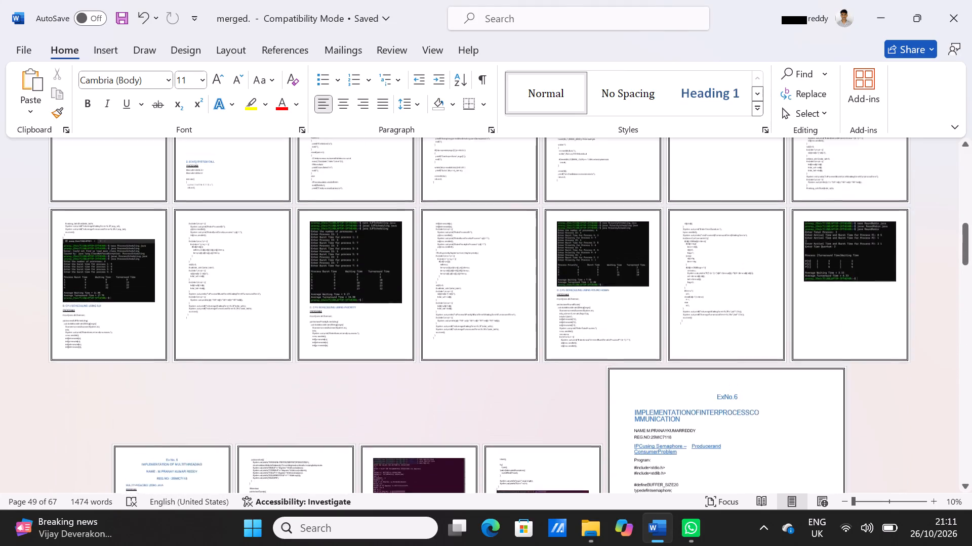
{"action": "scroll", "coordinate": [664, 338], "scroll_direction": "left", "scroll_amount": 1}
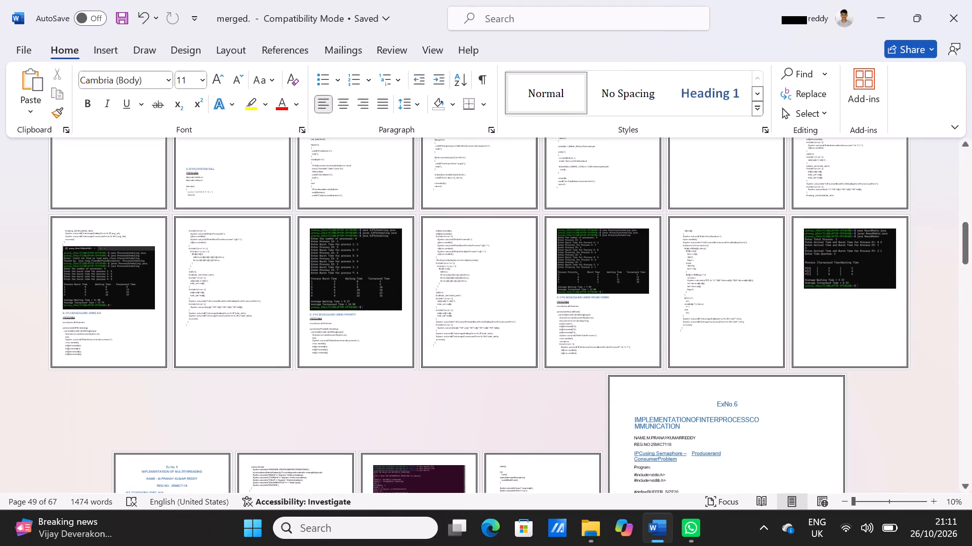
{"action": "scroll", "coordinate": [664, 338], "scroll_direction": "up", "scroll_amount": 2, "text": "ctrl"}
{"action": "scroll", "coordinate": [664, 338], "scroll_direction": "down", "scroll_amount": 5, "text": "ctrl"}
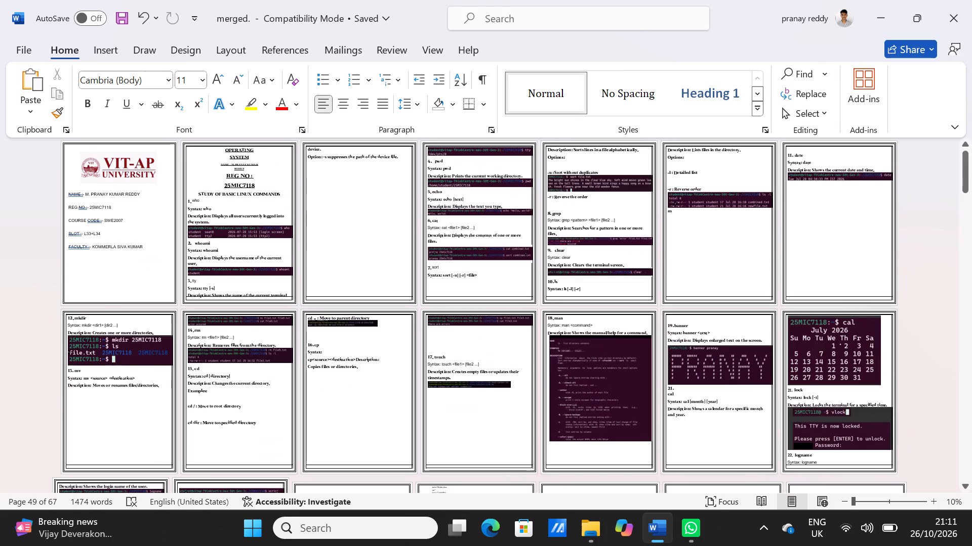